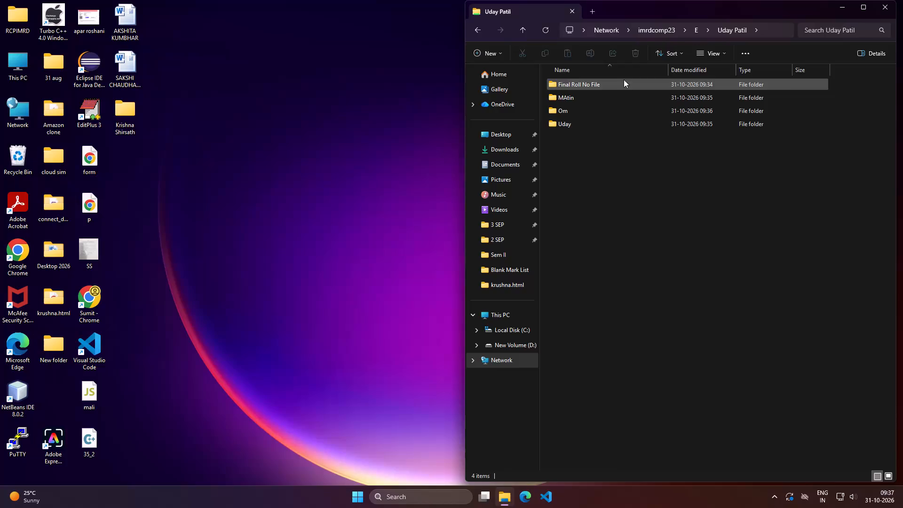
# Open the C101 Database Management System workbook from the MAtin folder and dismiss the activation wizard.
pyautogui.click(593, 100)
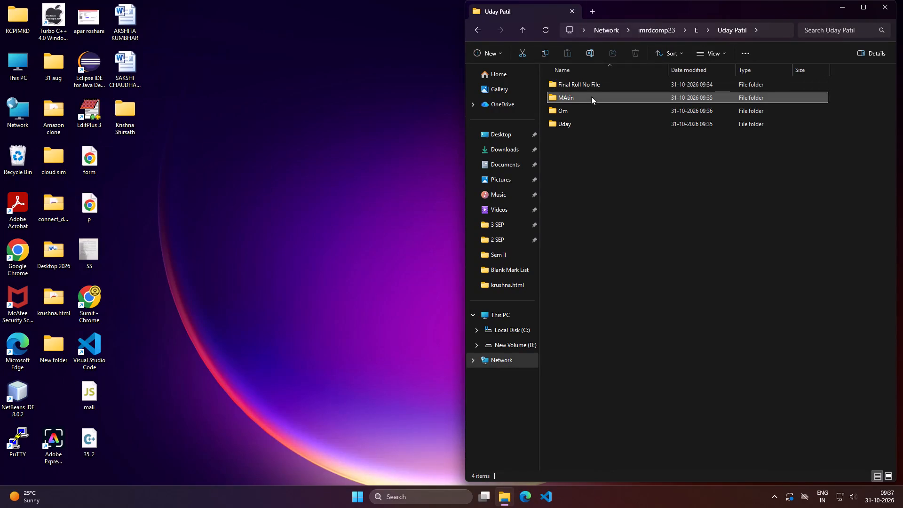
pyautogui.doubleClick(592, 95)
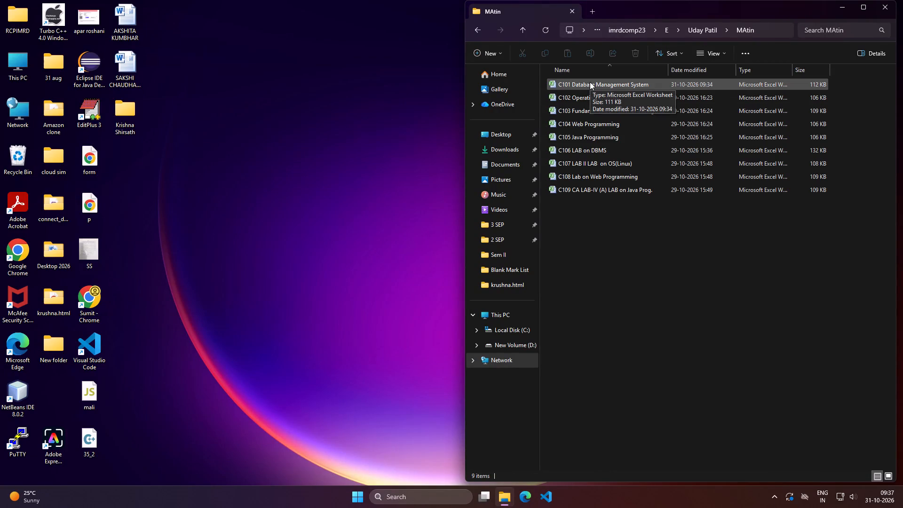
pyautogui.doubleClick(590, 82)
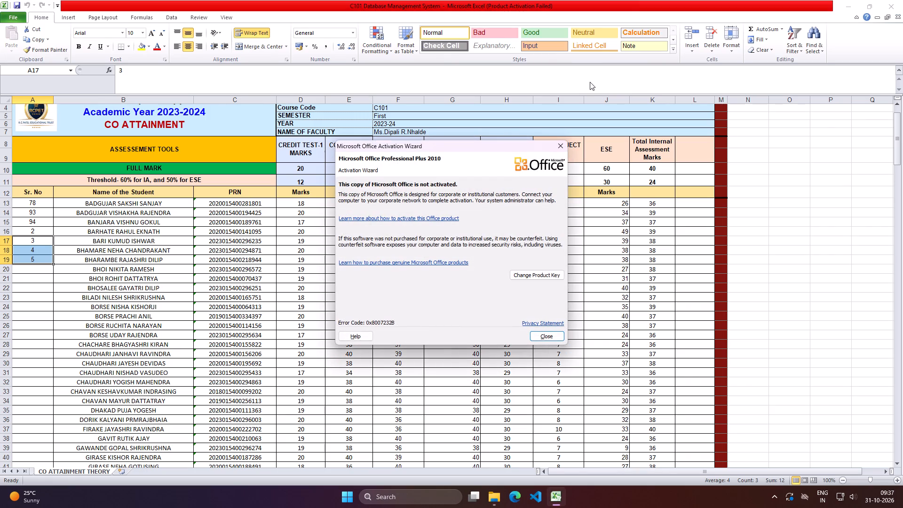
pyautogui.click(549, 333)
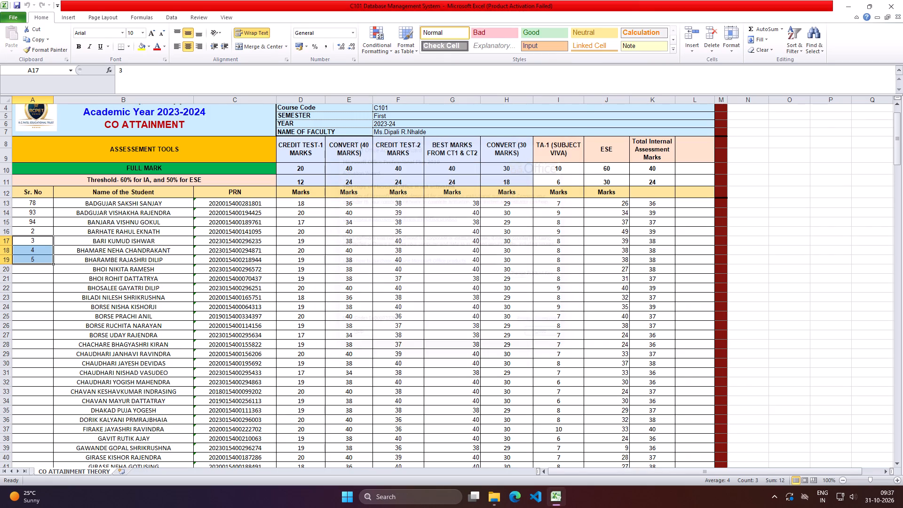
# Switch to File Explorer and open the Roll no PRN no Wise Student List workbook from the Final Roll No File folder.
pyautogui.hotkey('alt', 'Tab')
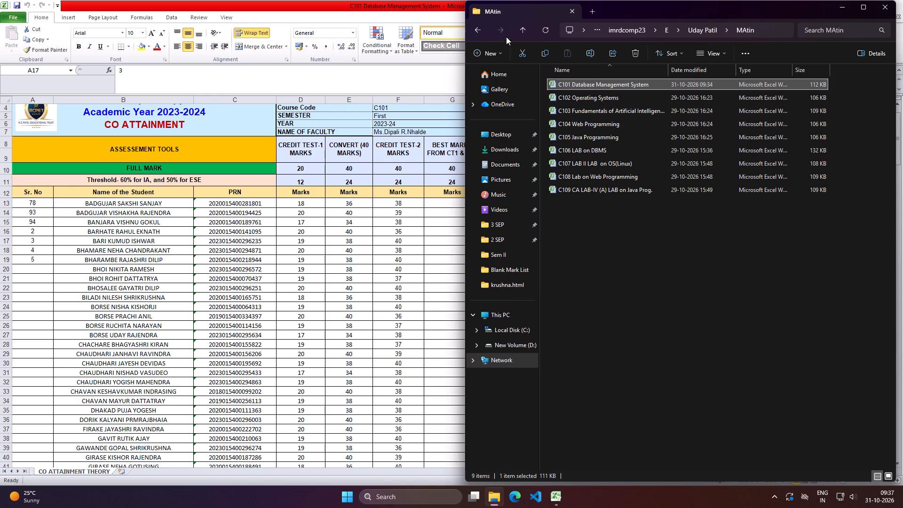
pyautogui.click(475, 32)
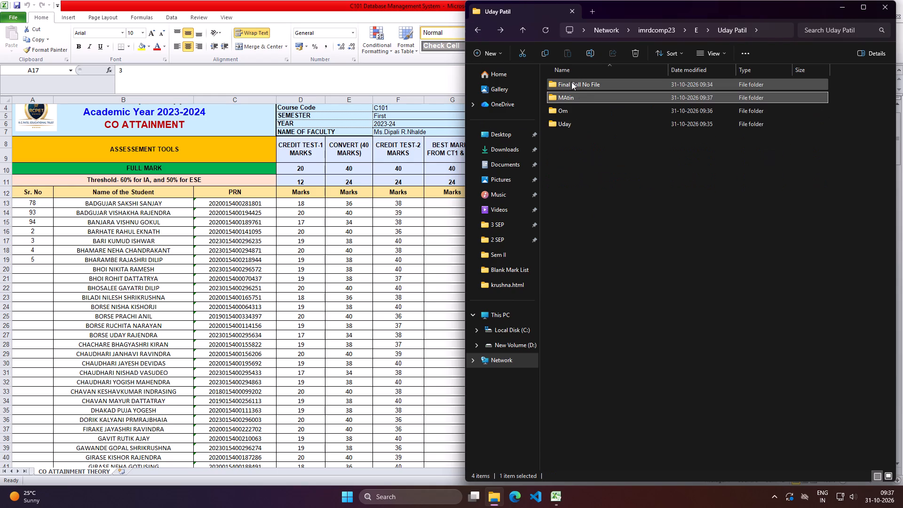
pyautogui.doubleClick(571, 82)
pyautogui.doubleClick(571, 82)
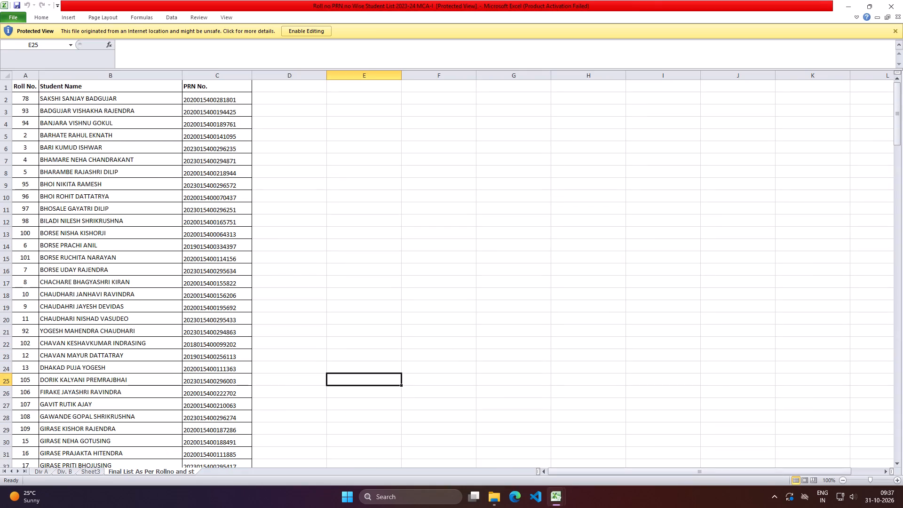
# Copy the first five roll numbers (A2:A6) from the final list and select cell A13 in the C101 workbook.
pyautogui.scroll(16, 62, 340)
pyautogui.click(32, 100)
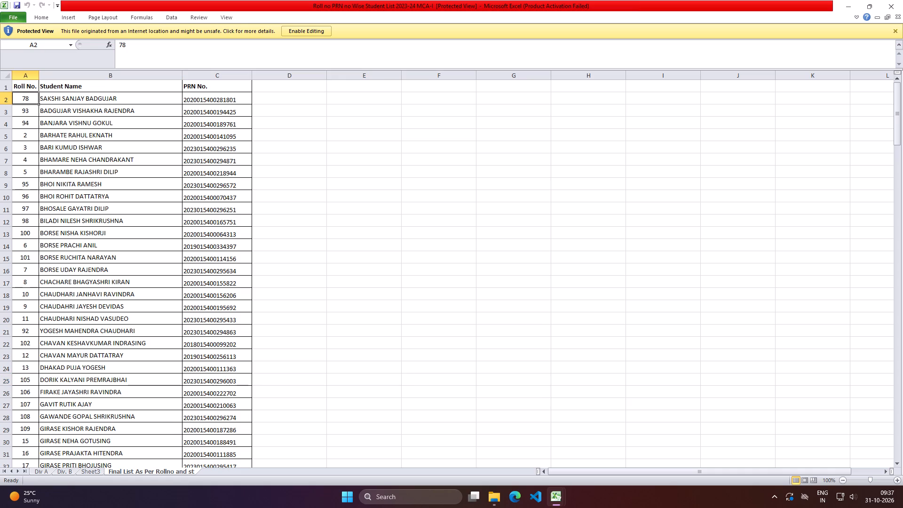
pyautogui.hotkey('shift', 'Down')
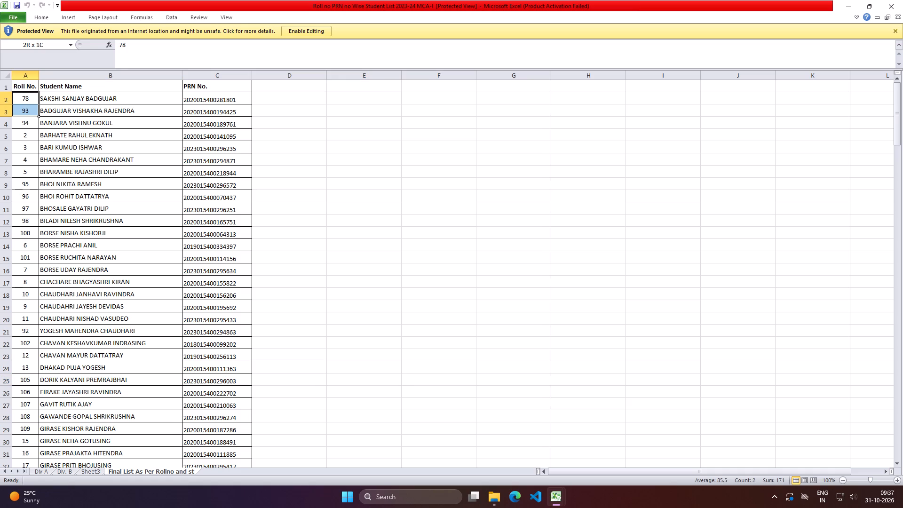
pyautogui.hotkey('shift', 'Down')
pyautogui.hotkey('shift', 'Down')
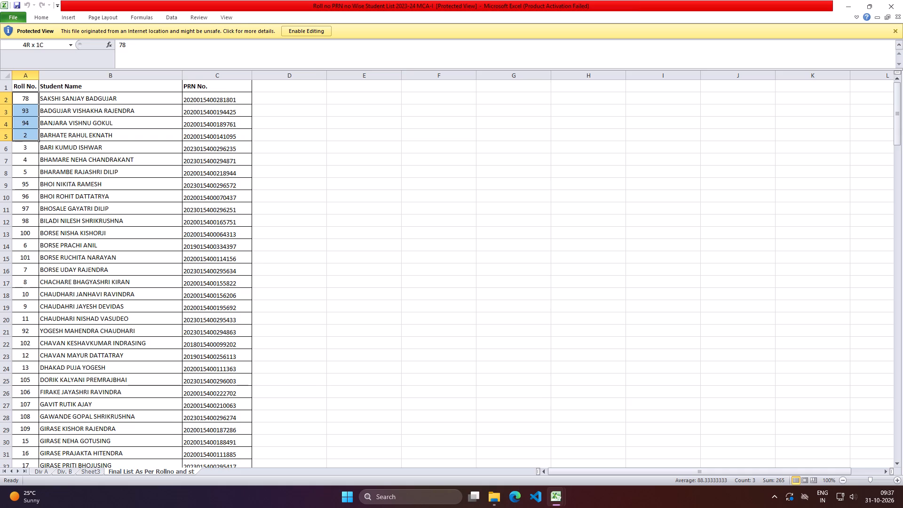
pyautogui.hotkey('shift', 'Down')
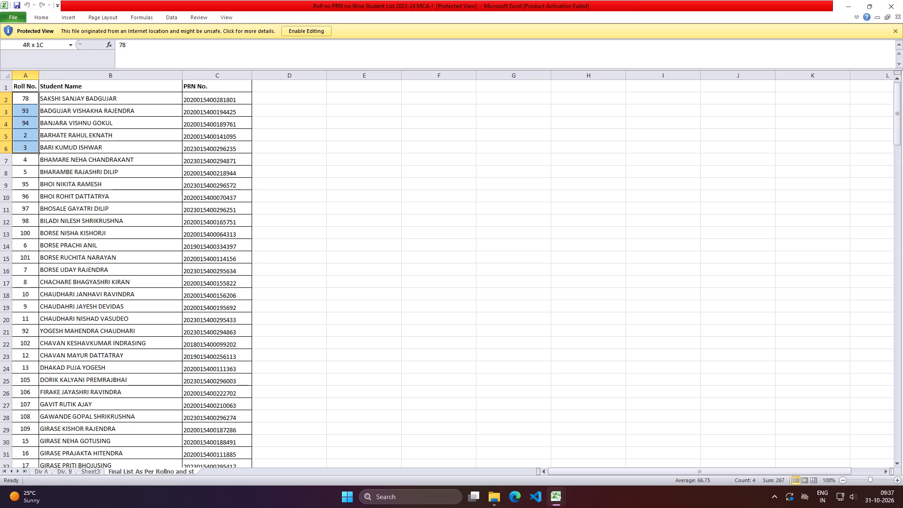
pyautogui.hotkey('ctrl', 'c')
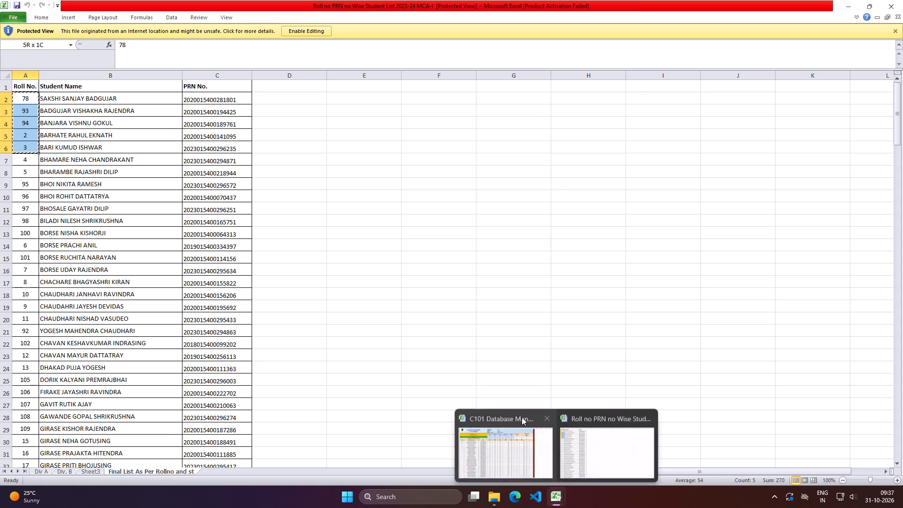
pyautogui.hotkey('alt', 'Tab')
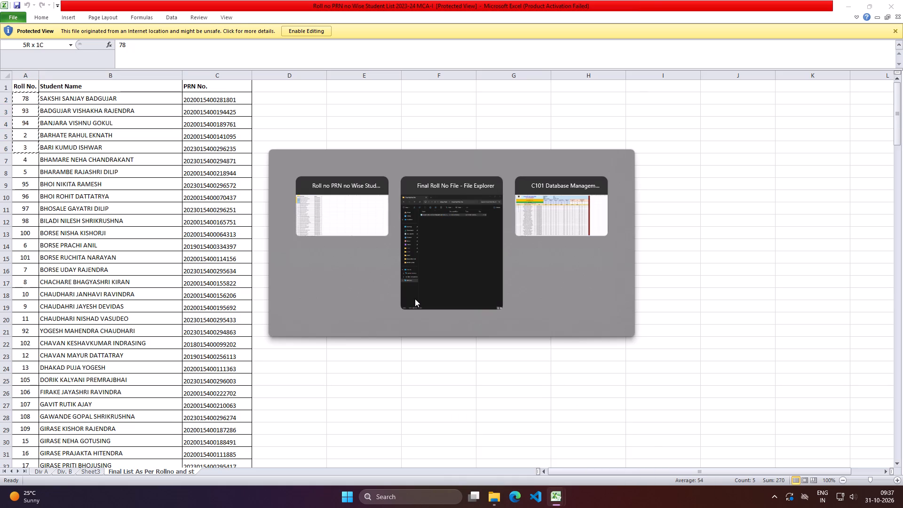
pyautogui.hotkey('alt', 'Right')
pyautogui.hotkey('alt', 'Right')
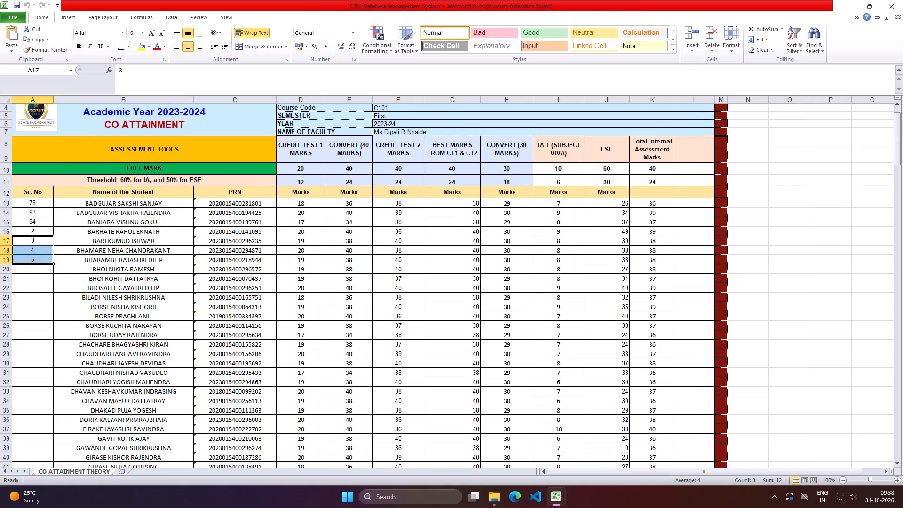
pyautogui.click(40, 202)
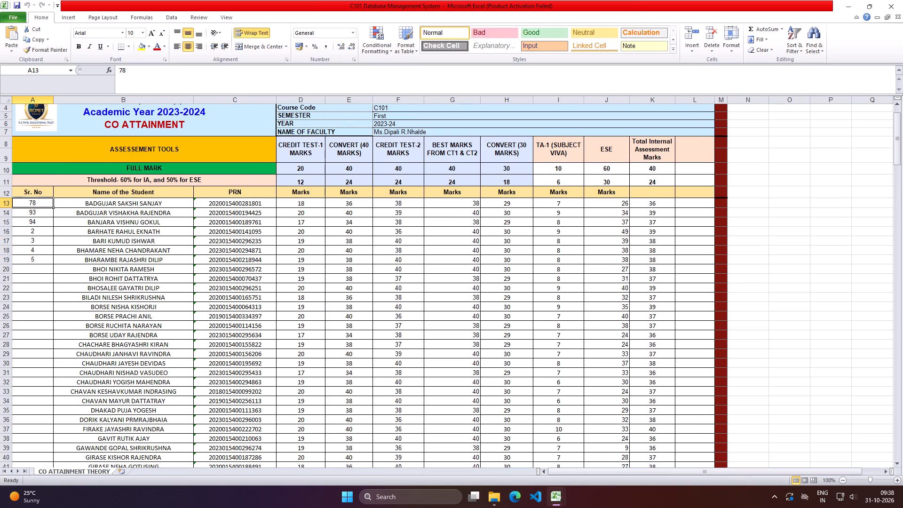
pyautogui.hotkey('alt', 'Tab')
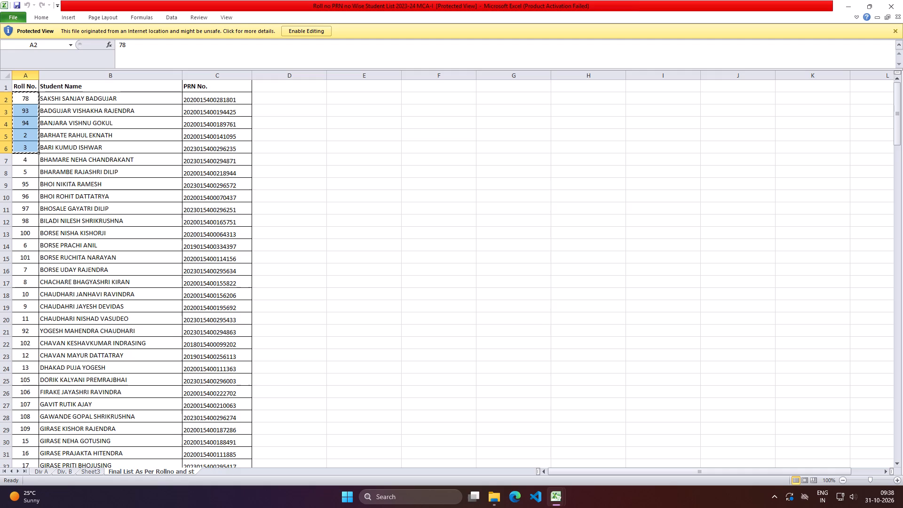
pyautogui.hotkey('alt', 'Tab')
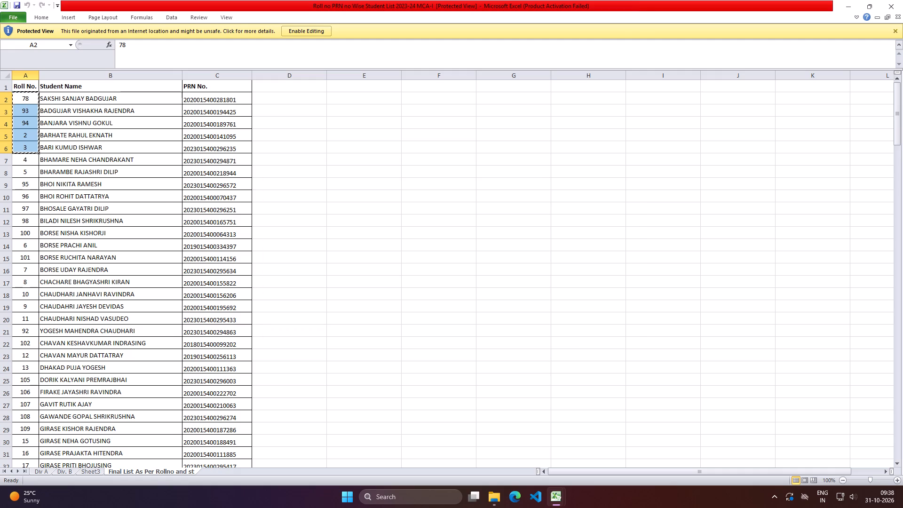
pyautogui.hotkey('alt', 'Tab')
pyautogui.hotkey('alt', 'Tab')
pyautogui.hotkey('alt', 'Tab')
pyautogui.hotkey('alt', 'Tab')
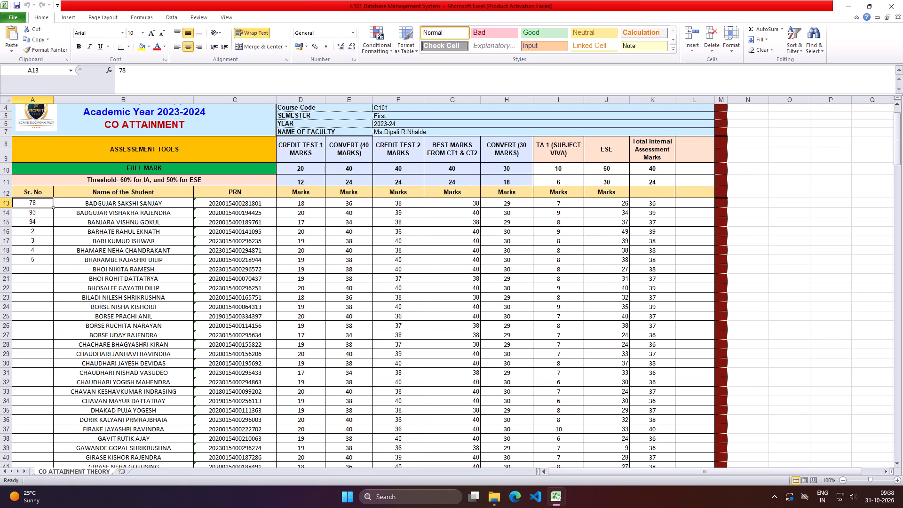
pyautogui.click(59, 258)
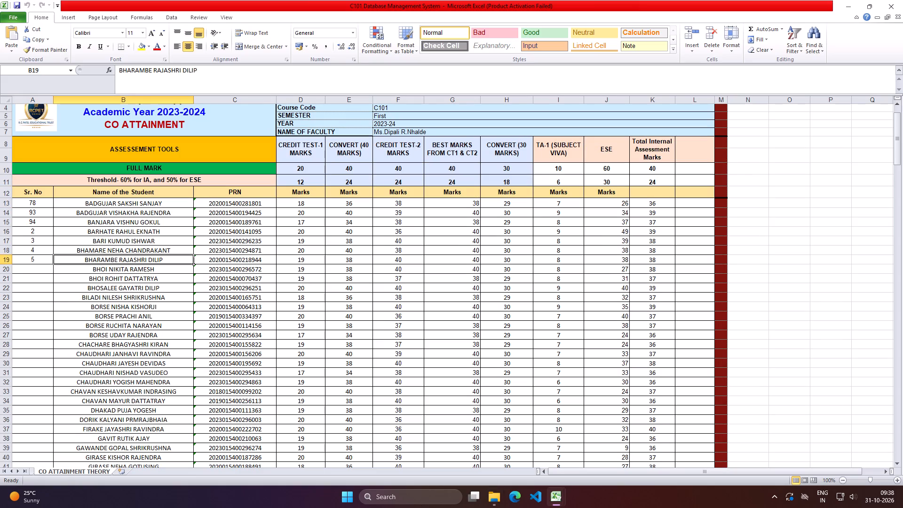
# Close the Final Roll No File folder window and return to the C101 workbook.
pyautogui.hotkey('alt', 'Tab')
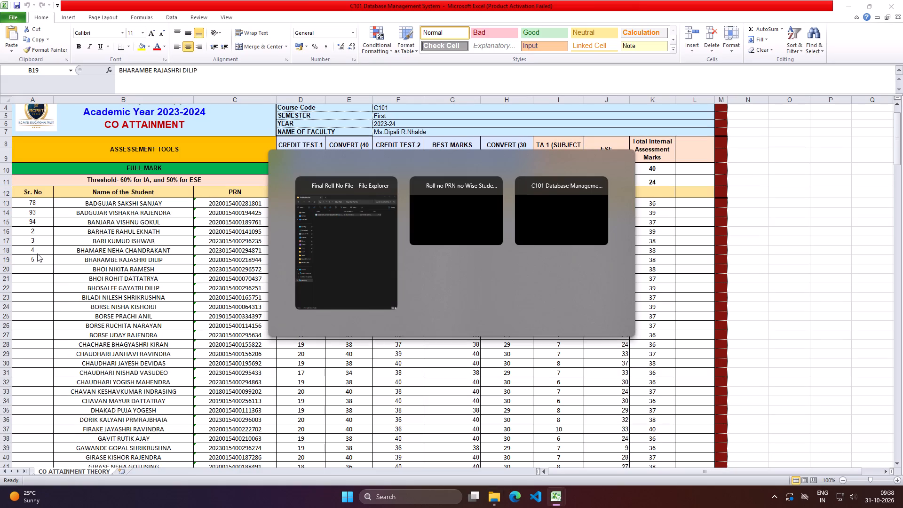
pyautogui.hotkey('alt', 'Right')
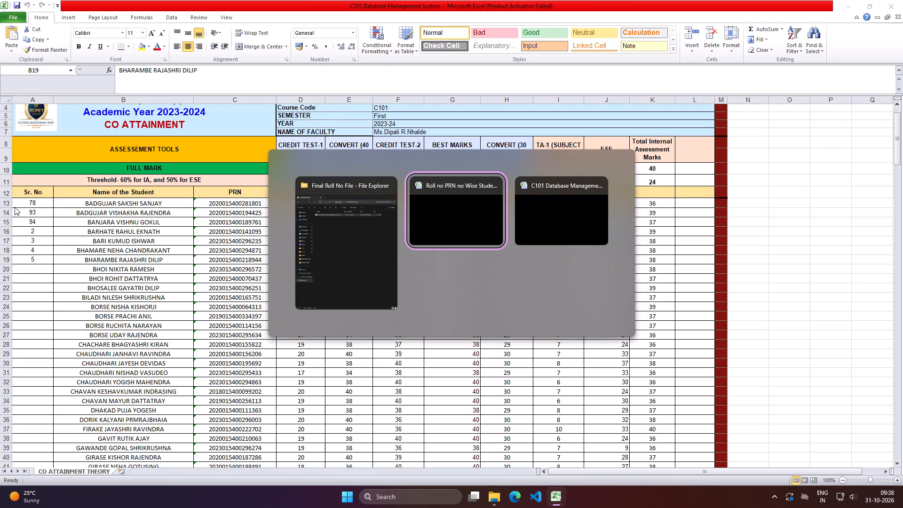
pyautogui.keyDown('alt'); pyautogui.click(382, 185); pyautogui.keyUp('alt')
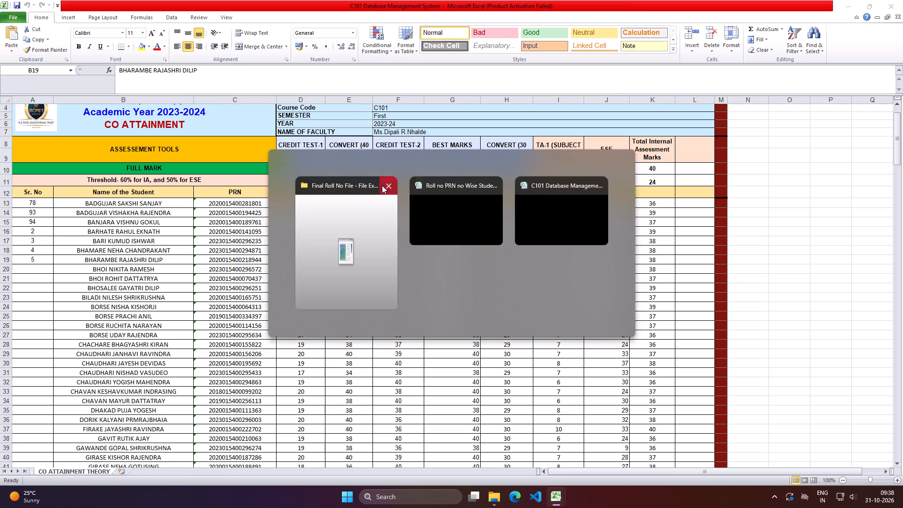
pyautogui.hotkey('alt', 'Tab')
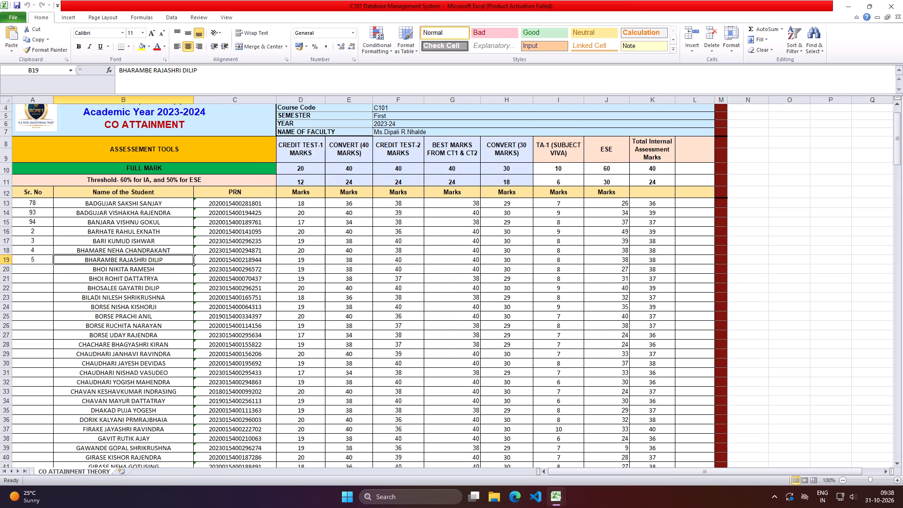
# Examine rows 20 to 22 of the C101 sheet, where the Sr. No column is still empty.
pyautogui.press('Left')
pyautogui.press('Down')
pyautogui.press('Right')
pyautogui.press('Right')
pyautogui.press('Left')
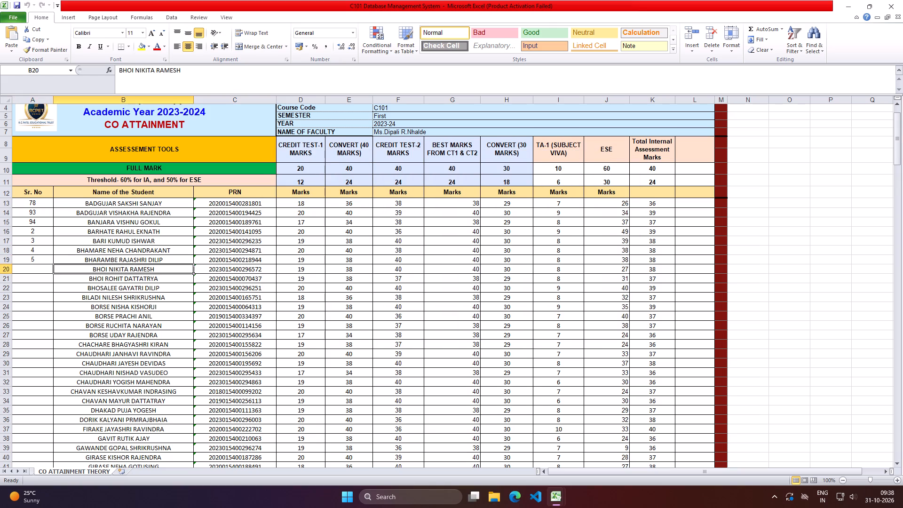
pyautogui.press('Down')
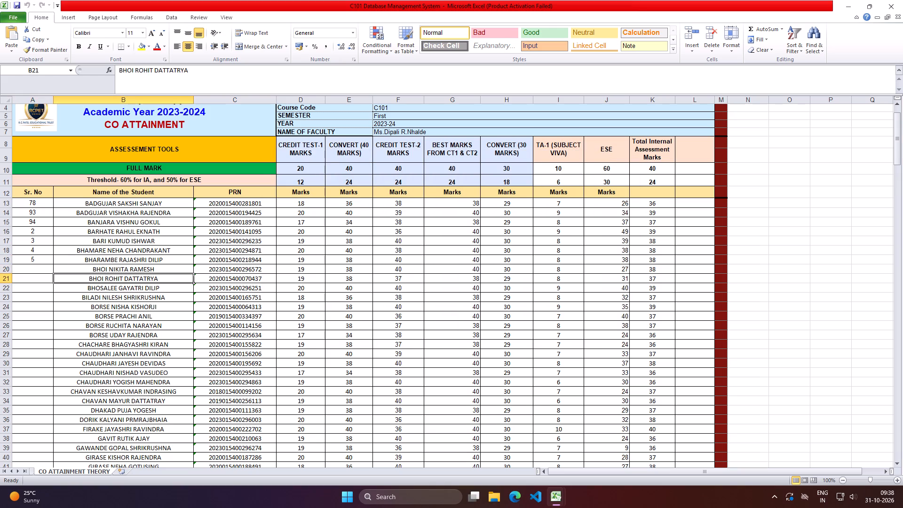
pyautogui.press('Up')
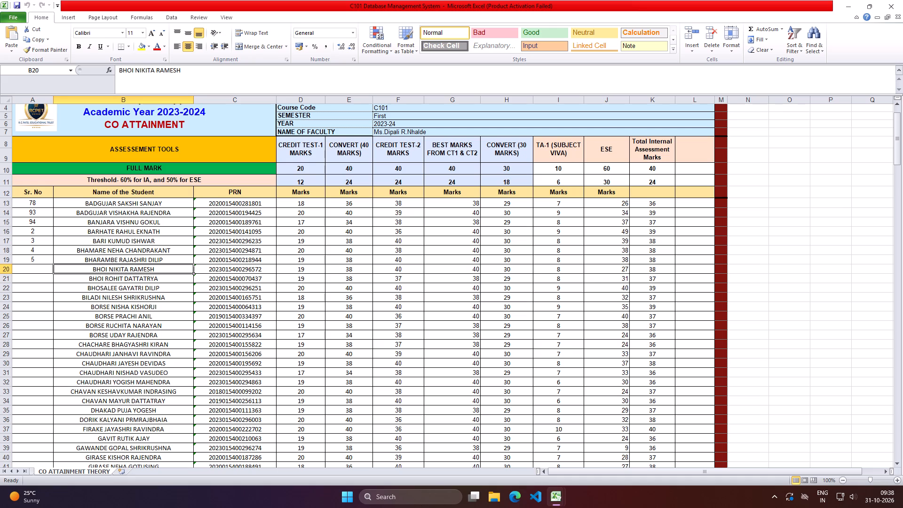
pyautogui.press('Down')
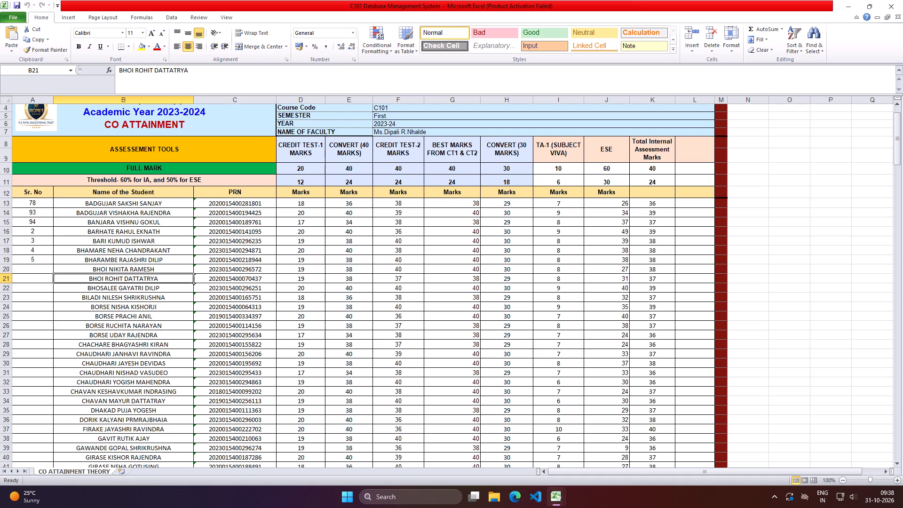
pyautogui.press('Down')
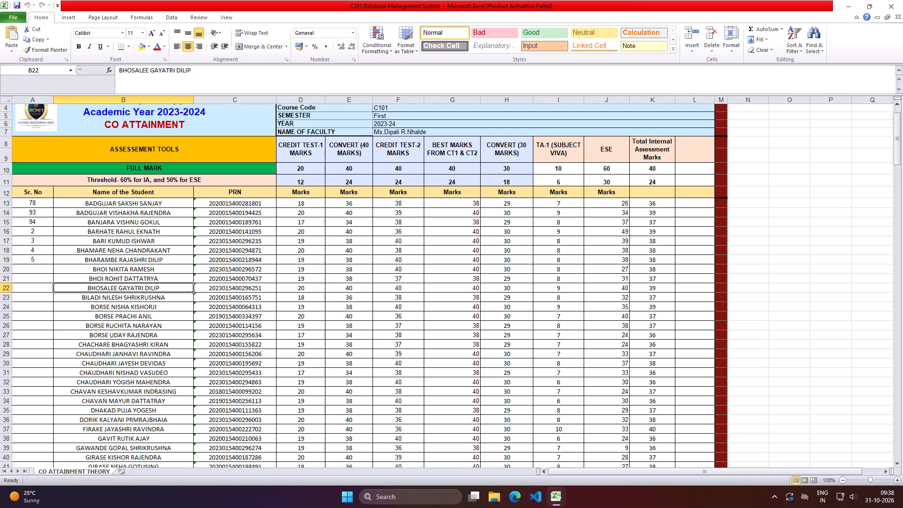
# Switch to the final student list and copy roll numbers 95, 96 and 97 (A9:A11).
pyautogui.hotkey('alt', 'Tab')
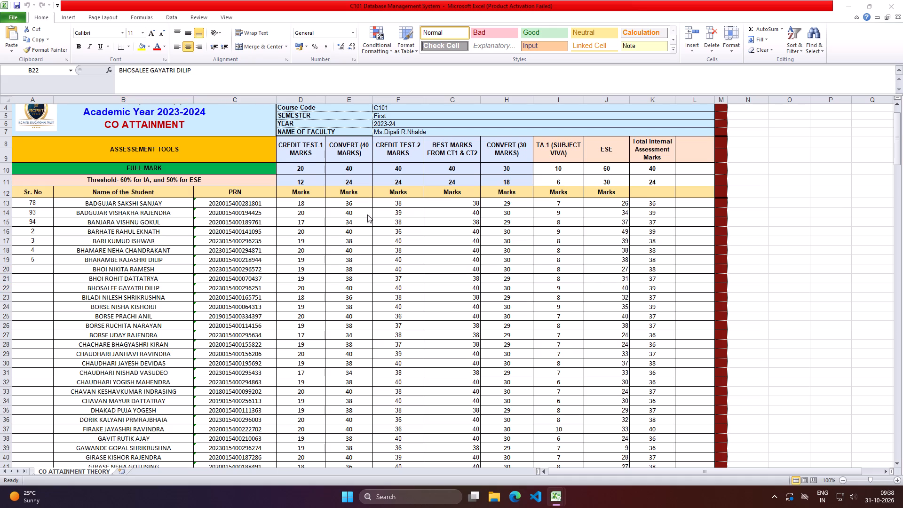
pyautogui.hotkey('alt', 'Right')
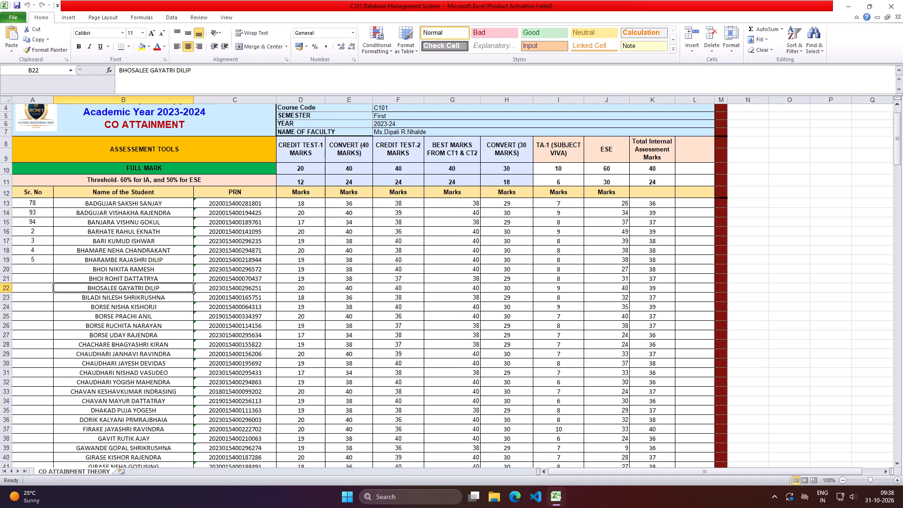
pyautogui.hotkey('alt', 'Tab')
pyautogui.hotkey('alt', 'Tab')
pyautogui.hotkey('alt', 'Left')
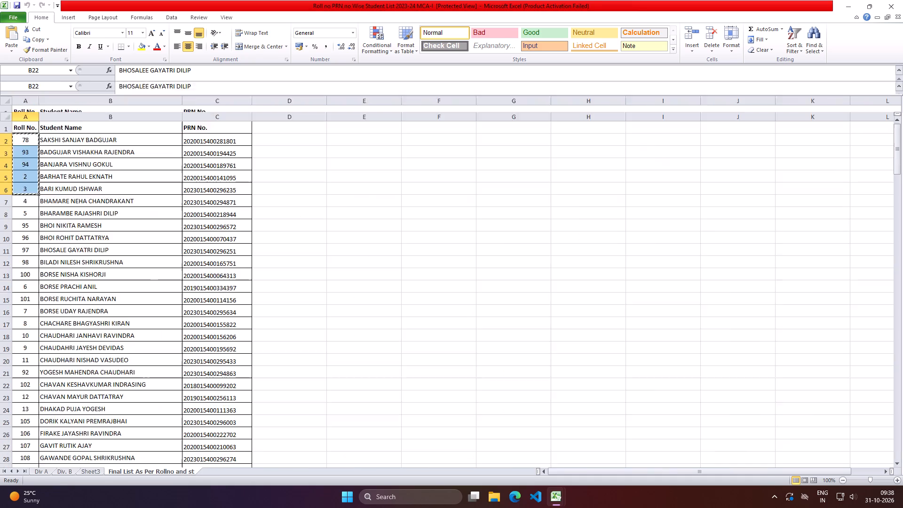
pyautogui.press('Down')
pyautogui.press('Down')
pyautogui.press('Down')
pyautogui.press('Down')
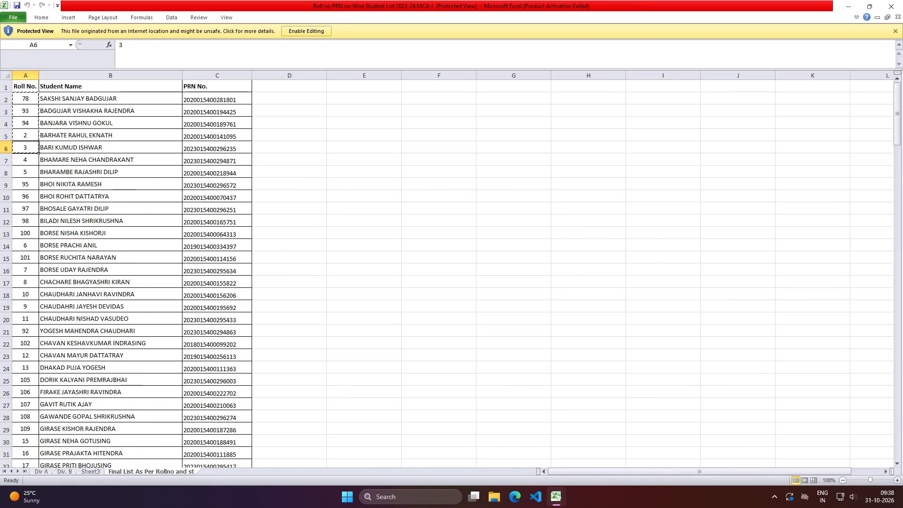
pyautogui.press('Down')
pyautogui.press('Down')
pyautogui.press('Down')
pyautogui.hotkey('shift', 'Down')
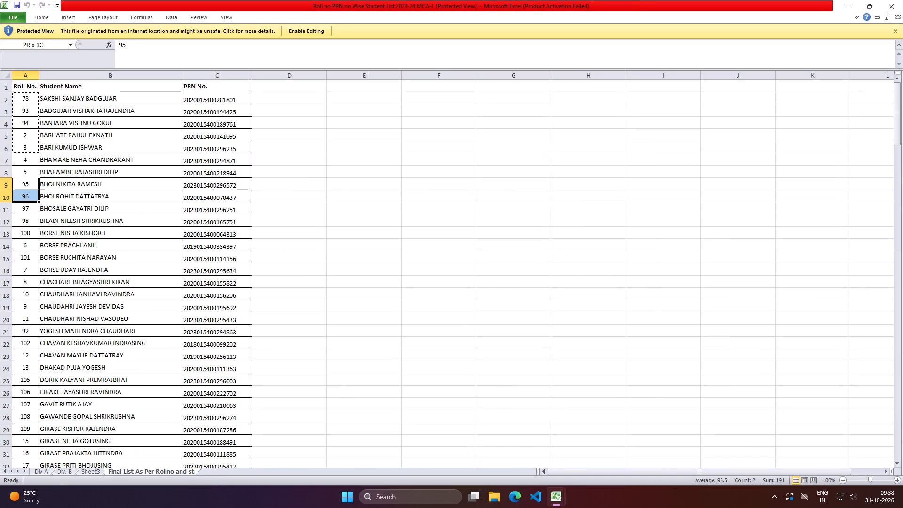
pyautogui.hotkey('shift', 'Down')
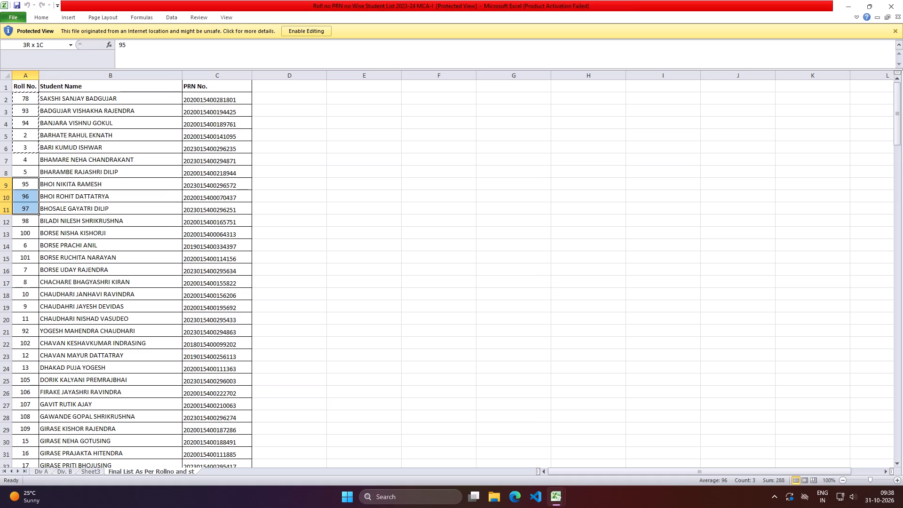
pyautogui.hotkey('ctrl', 'c')
# Paste the three copied roll numbers into the Sr. No column of the C101 sheet, starting at A20.
pyautogui.hotkey('alt', 'Tab')
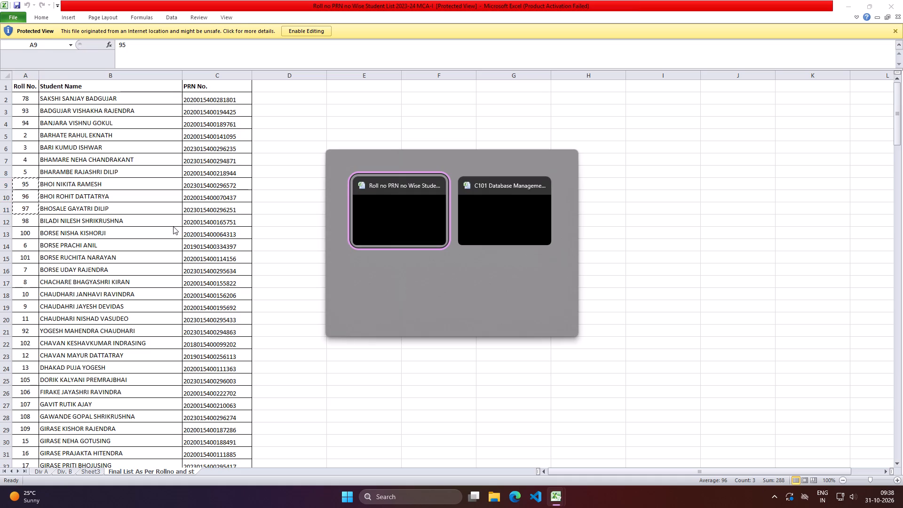
pyautogui.hotkey('alt', 'Right')
pyautogui.press('Left')
pyautogui.press('Left')
pyautogui.press('Up')
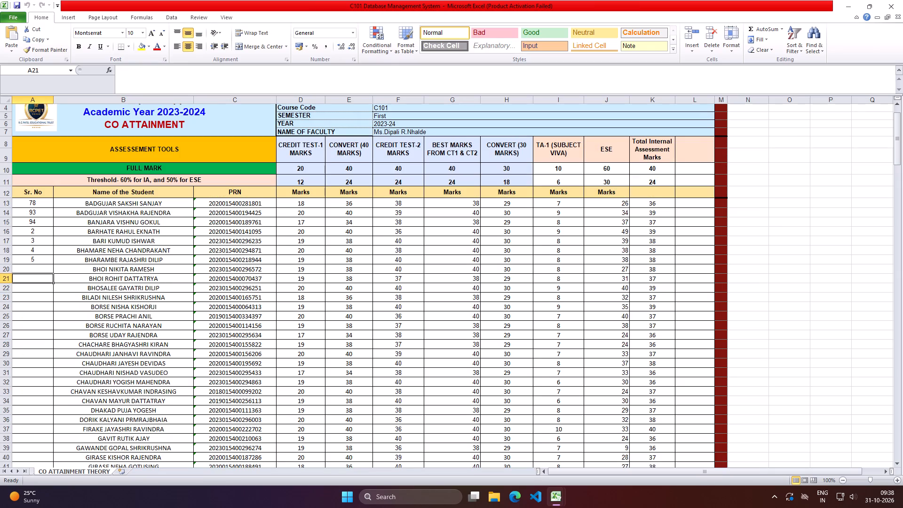
pyautogui.press('Up')
pyautogui.hotkey('ctrl', 'v')
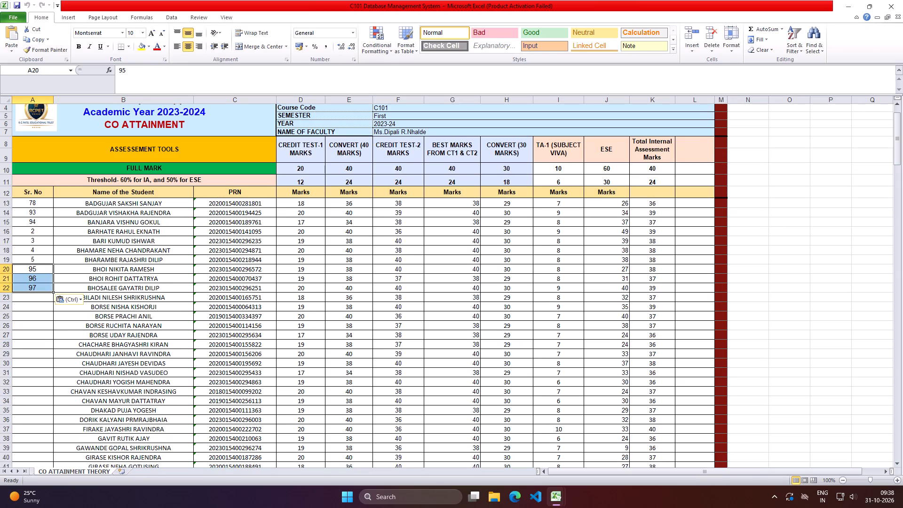
# Check the Sr. No entries in rows 20 to 22 of the C101 sheet against the student names.
pyautogui.press('Up')
pyautogui.press('Down')
pyautogui.press('Right')
pyautogui.press('Left')
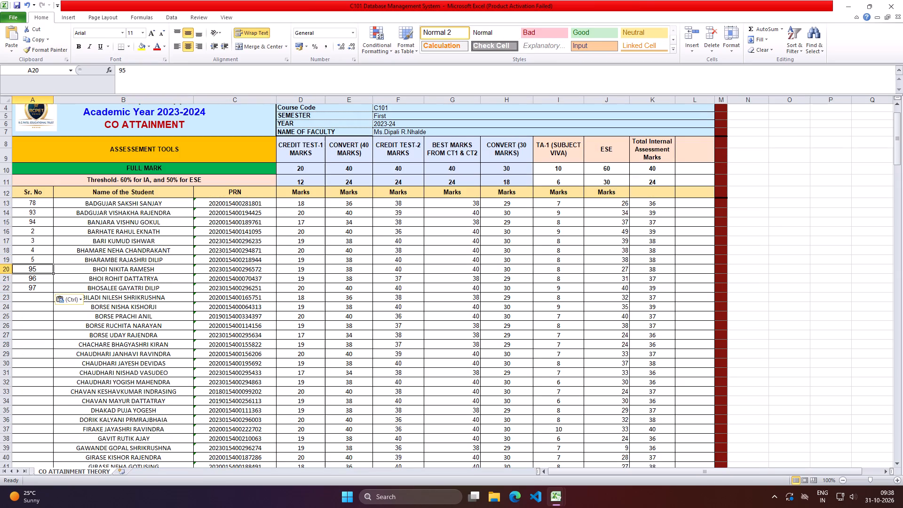
pyautogui.press('Down')
pyautogui.press('Right')
pyautogui.press('Right')
pyautogui.press('Left')
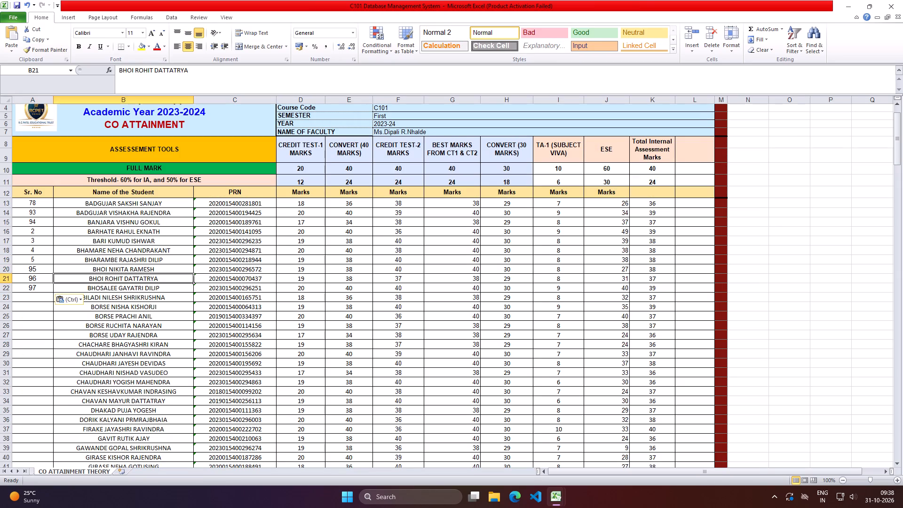
pyautogui.press('Down')
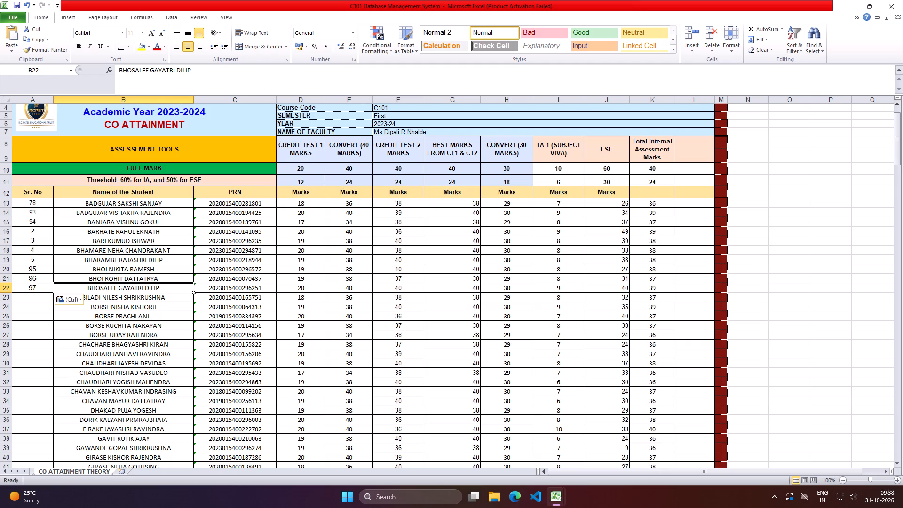
pyautogui.press('Left')
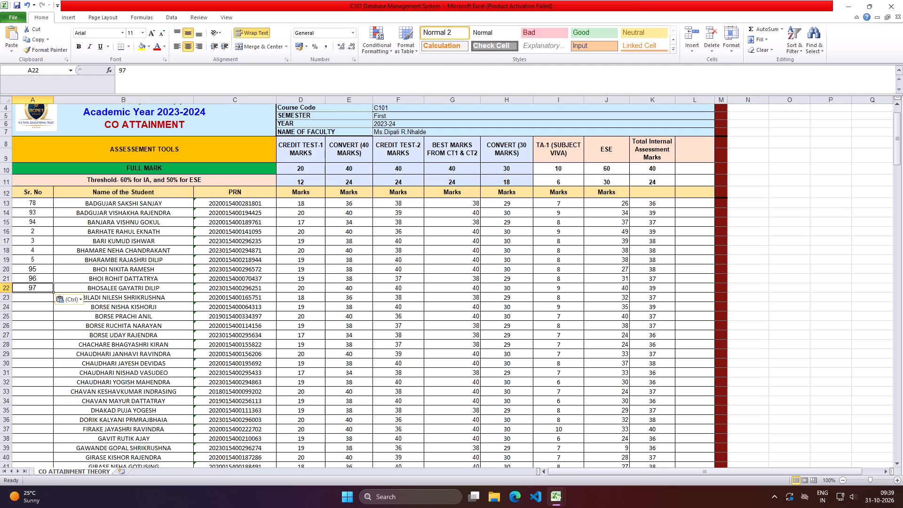
# Select the next empty Sr. No cell A23 in C101 and roll number cell A12 in the final list, enlarged to 175%.
pyautogui.hotkey('alt', 'Tab')
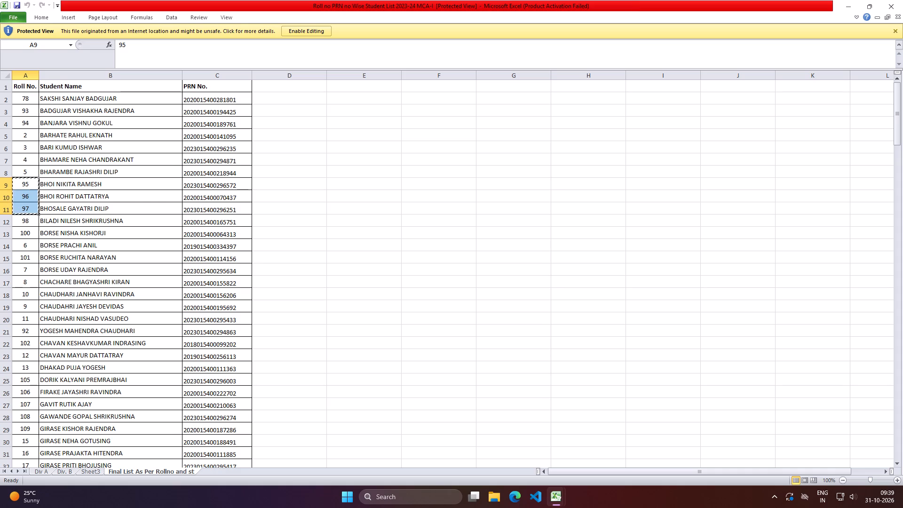
pyautogui.hotkey('alt', 'Tab')
pyautogui.hotkey('alt', 'Tab')
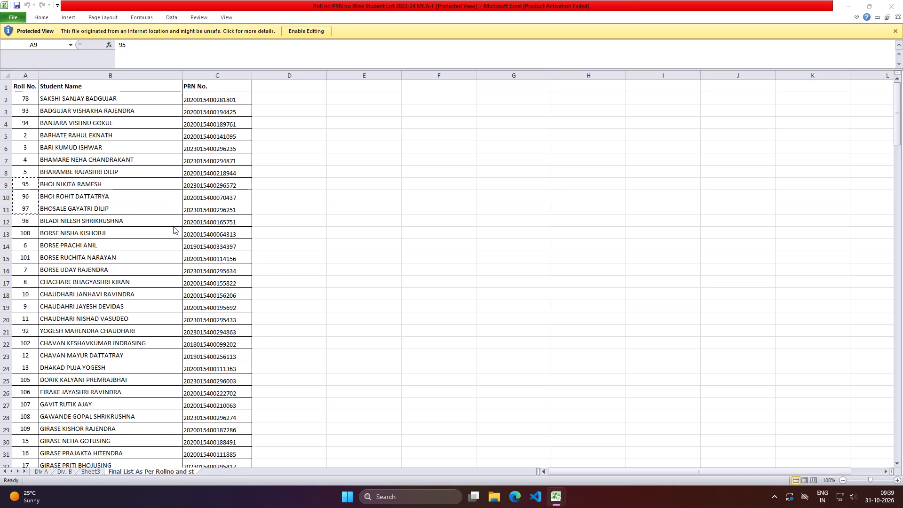
pyautogui.hotkey('alt', 'Tab')
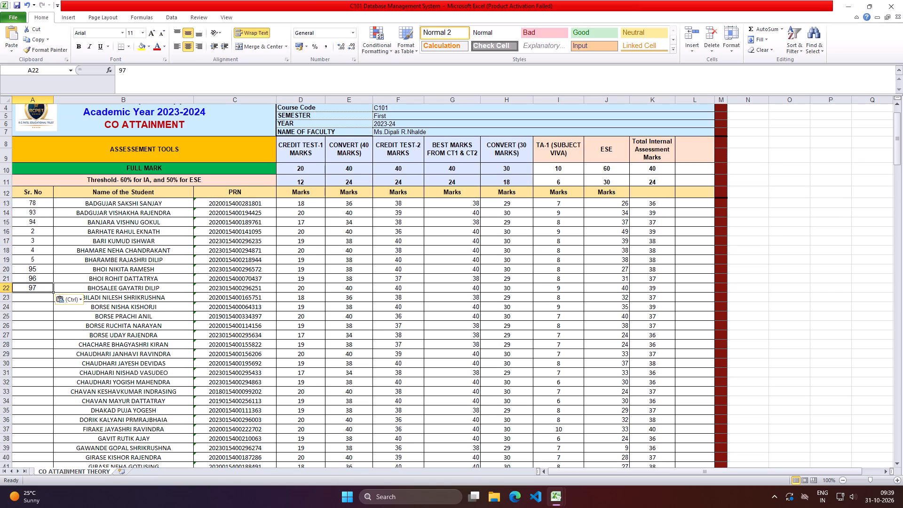
pyautogui.press('Right')
pyautogui.press('Left')
pyautogui.press('Down')
pyautogui.press('Right')
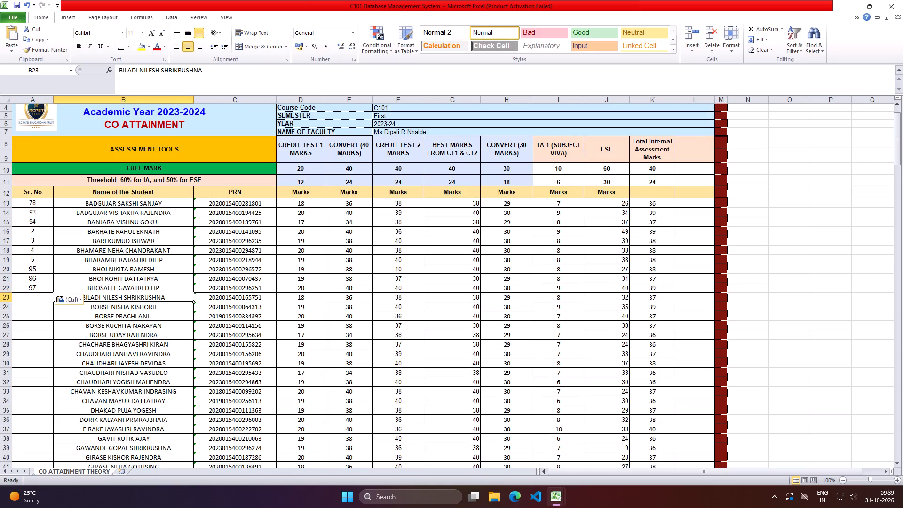
pyautogui.press('Left')
pyautogui.hotkey('alt', 'Tab')
pyautogui.hotkey('alt', 'Right')
pyautogui.hotkey('alt', 'Left')
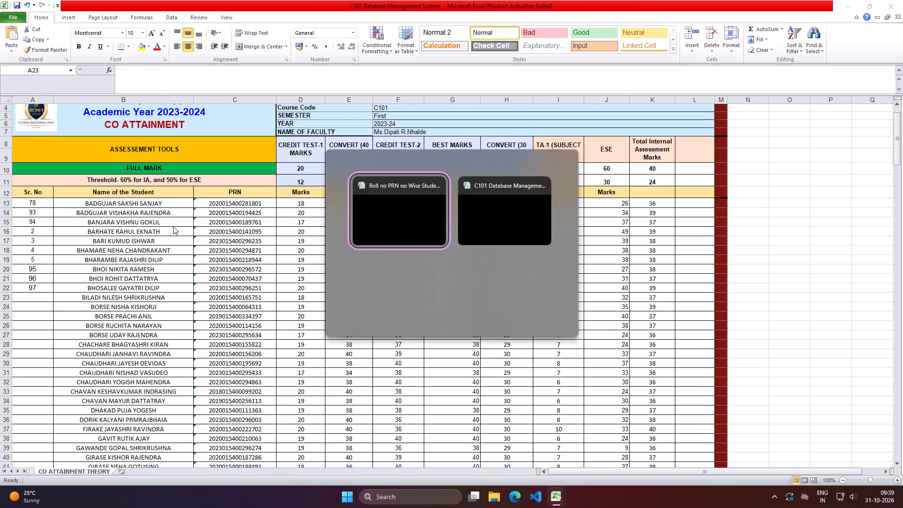
pyautogui.press('Down')
pyautogui.press('Down')
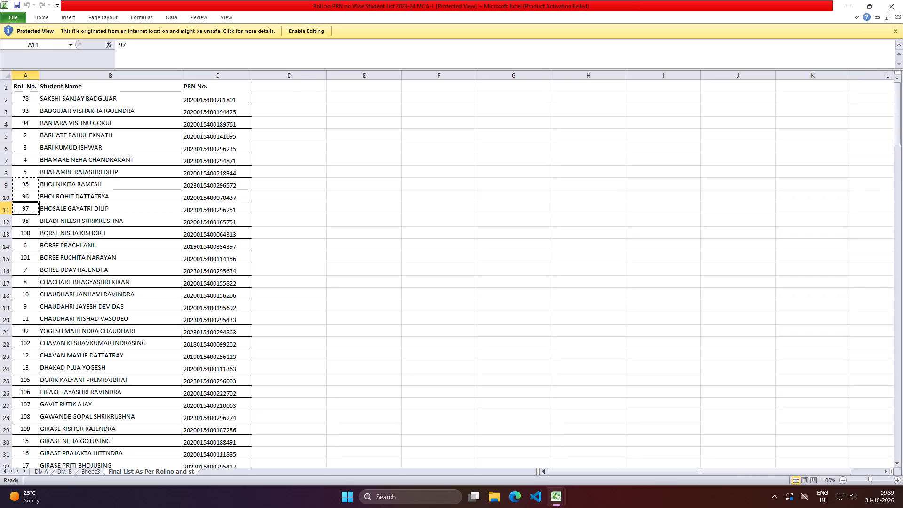
pyautogui.press('Down')
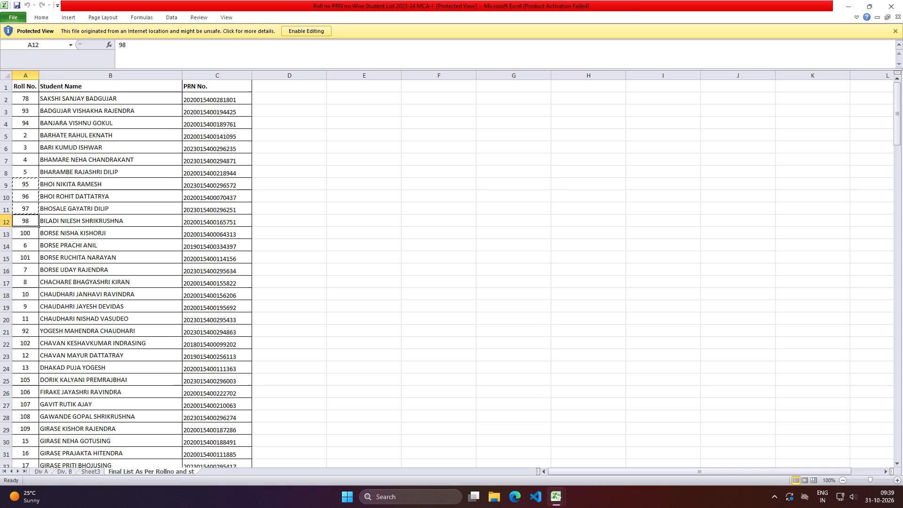
pyautogui.keyDown('ctrl'); pyautogui.scroll(3, 95, 255); pyautogui.keyUp('ctrl')
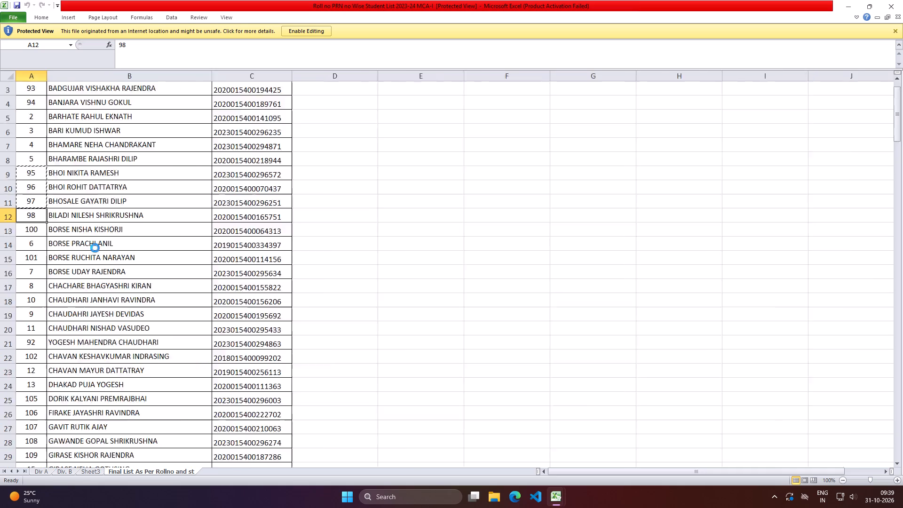
pyautogui.keyDown('ctrl'); pyautogui.scroll(2, 95, 248); pyautogui.keyUp('ctrl')
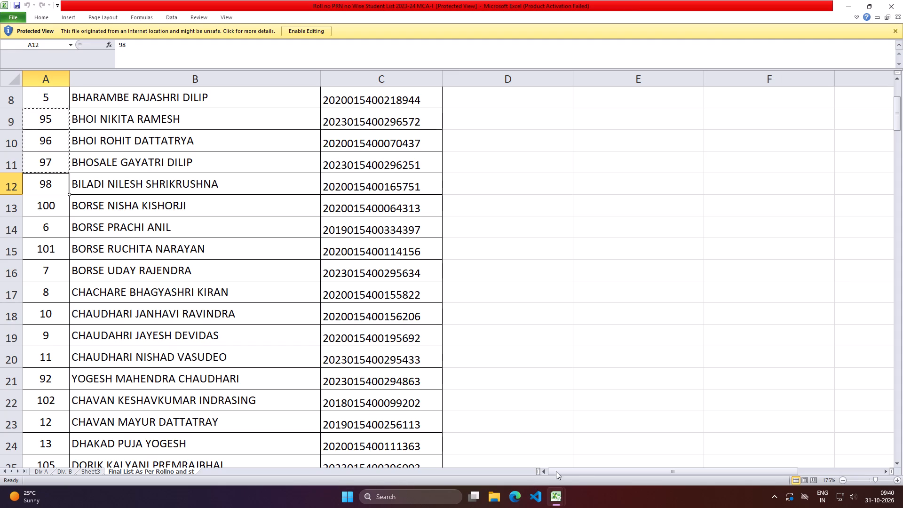
# Go to Desktop 1 and restore the final student list from full screen to a smaller window.
pyautogui.hotkey('alt', 'Tab')
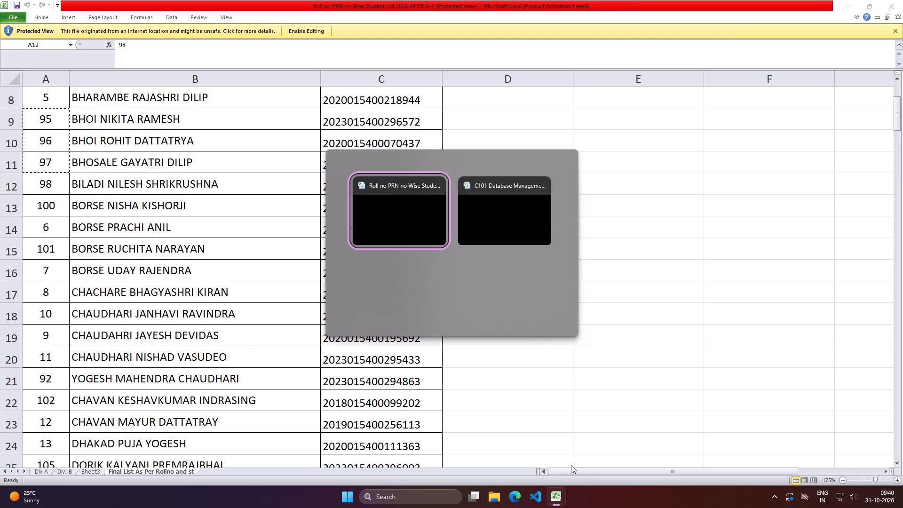
pyautogui.hotkey('alt', 'Right')
pyautogui.hotkey('alt', 'Left')
pyautogui.keyDown('alt'); pyautogui.scroll(1, 571, 465); pyautogui.keyUp('alt')
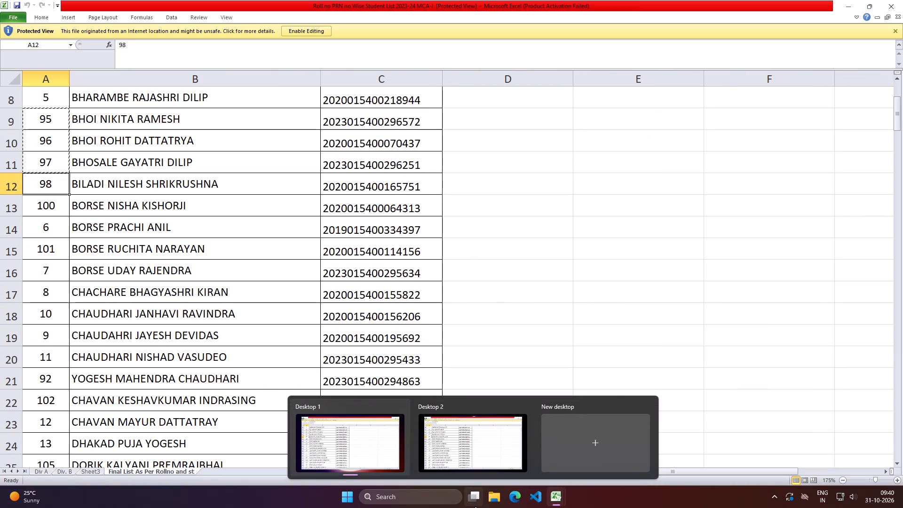
pyautogui.click(389, 444)
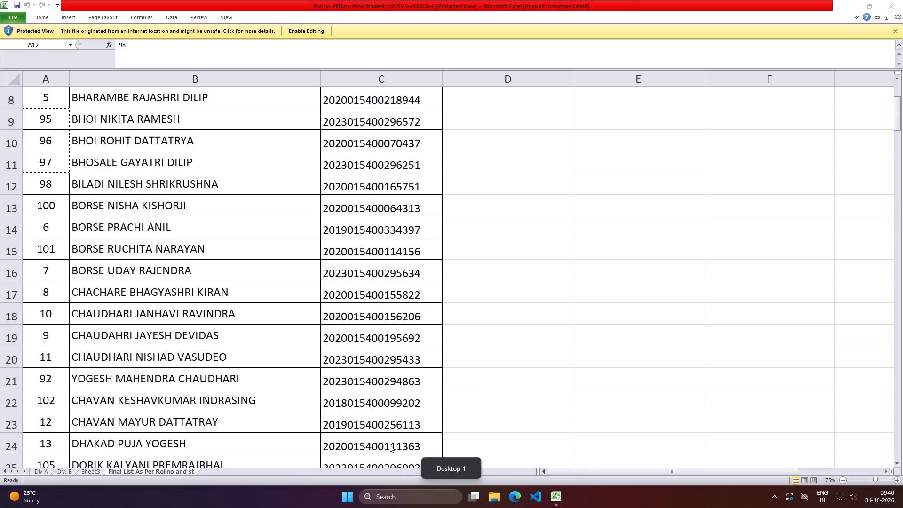
pyautogui.click(872, 3)
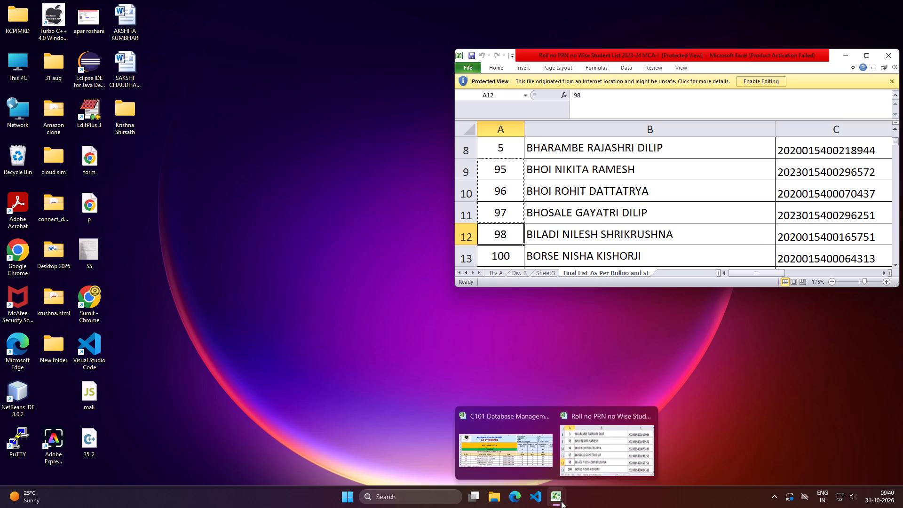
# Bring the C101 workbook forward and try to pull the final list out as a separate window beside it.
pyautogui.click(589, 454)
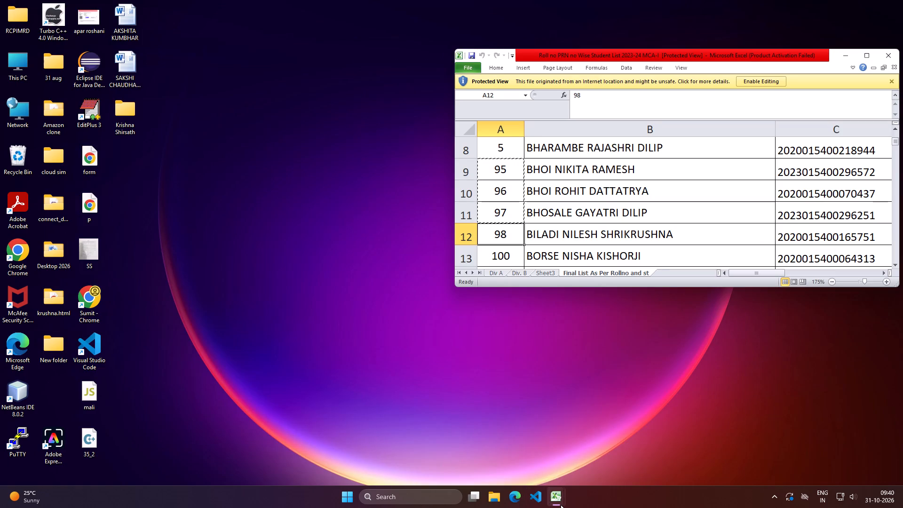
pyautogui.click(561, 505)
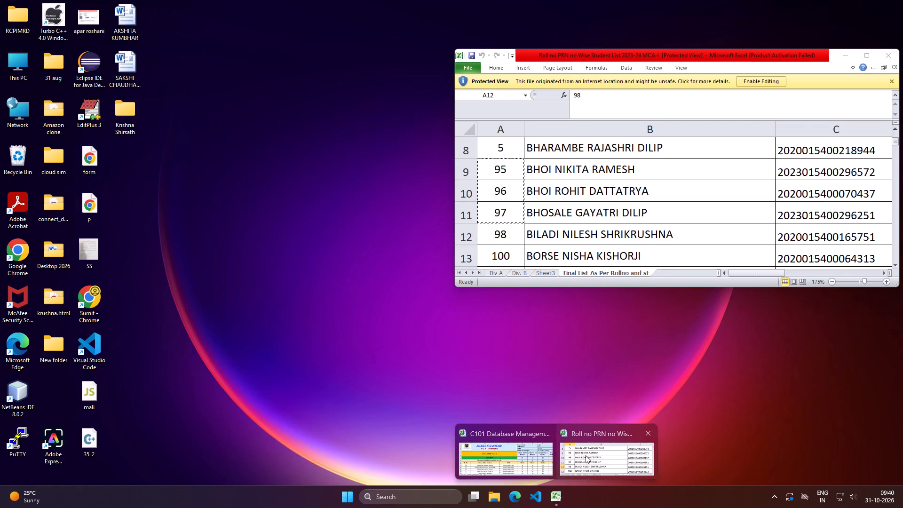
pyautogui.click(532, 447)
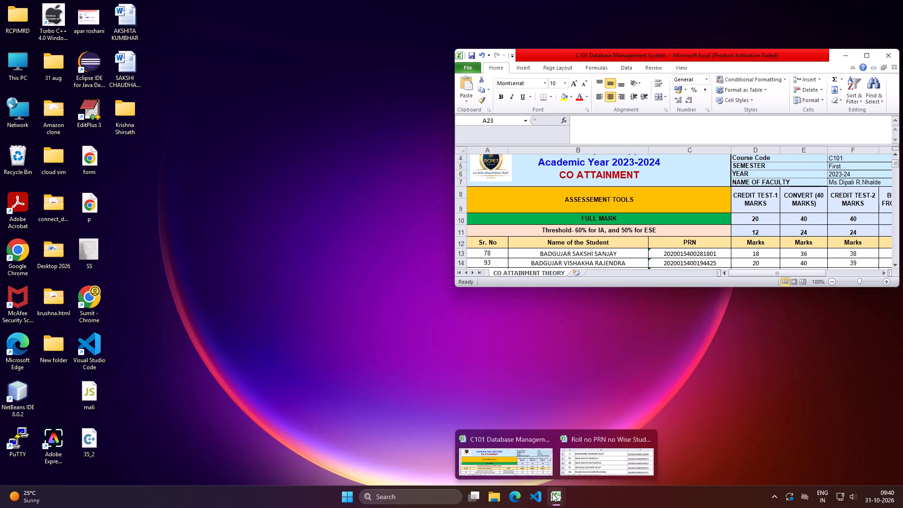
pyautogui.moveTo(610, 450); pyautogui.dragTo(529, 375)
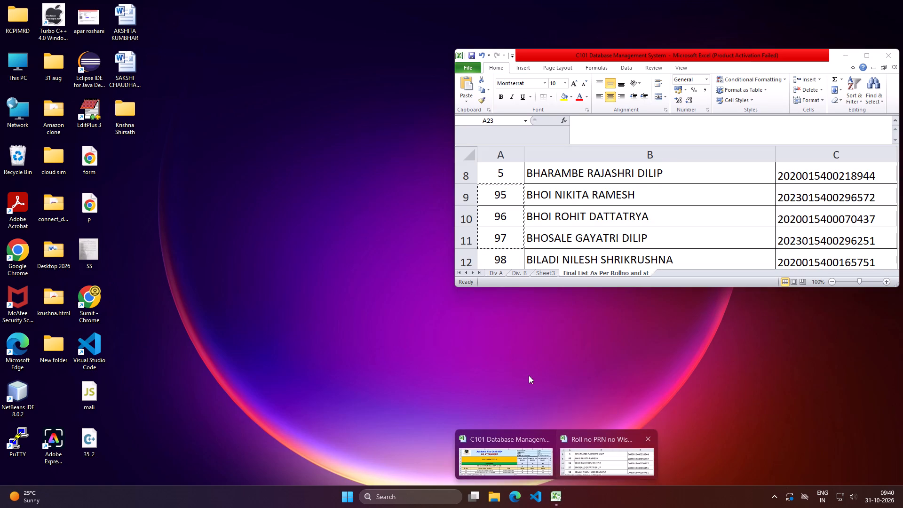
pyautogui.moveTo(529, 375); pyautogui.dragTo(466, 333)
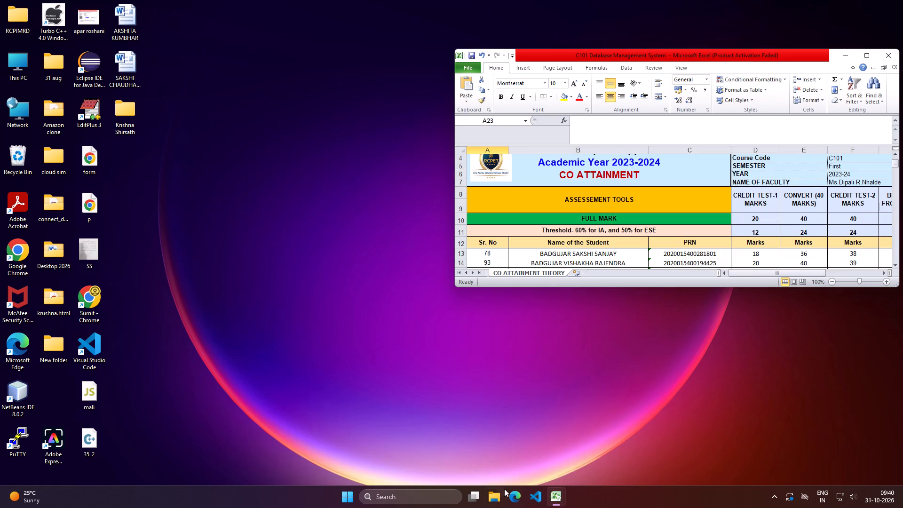
# Switch to Desktop 2 and snap the C101 workbook window to the left half of the screen.
pyautogui.click(474, 499)
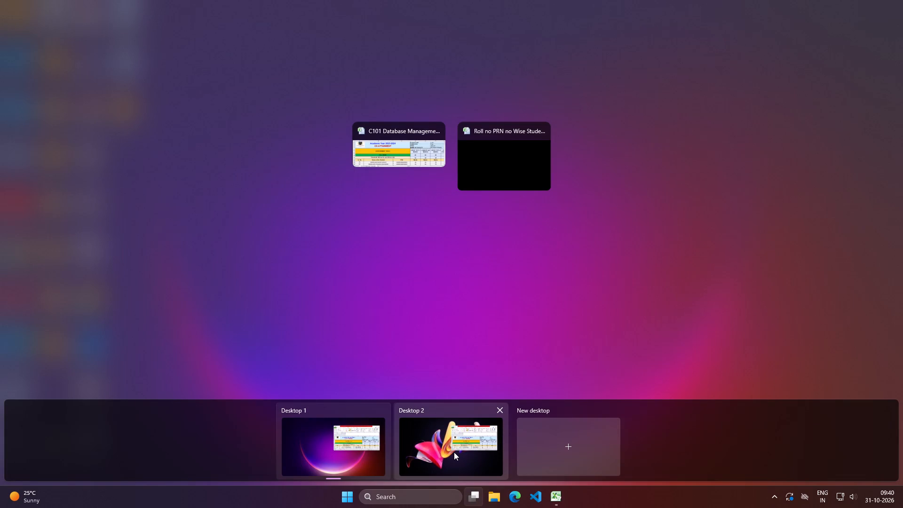
pyautogui.click(601, 316)
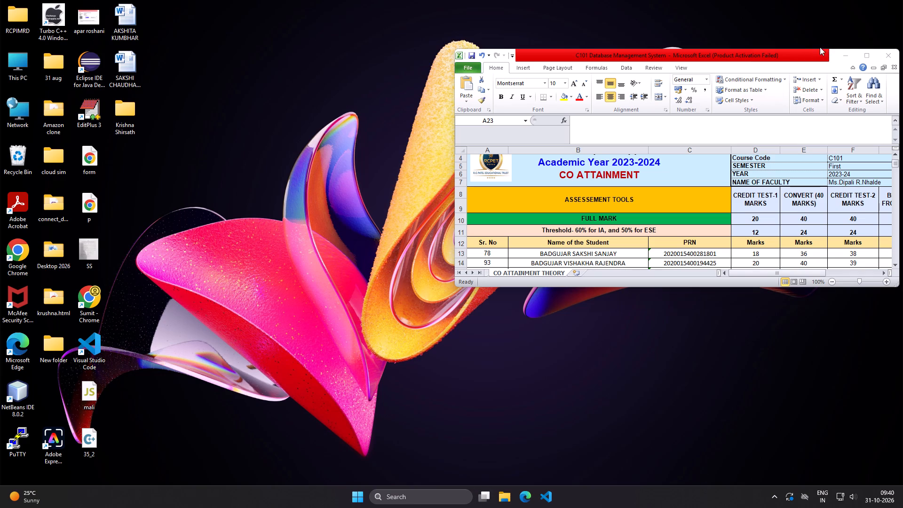
pyautogui.moveTo(813, 52); pyautogui.dragTo(428, 13)
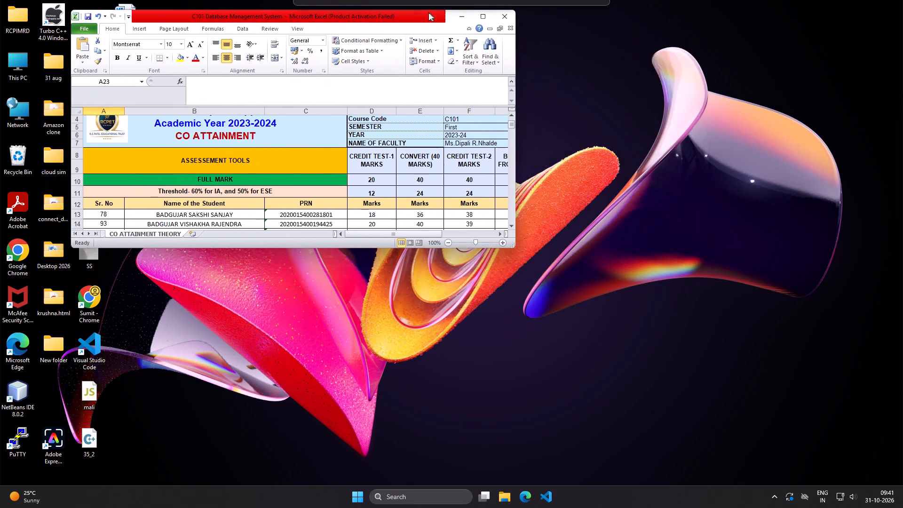
pyautogui.moveTo(428, 13); pyautogui.dragTo(325, 29)
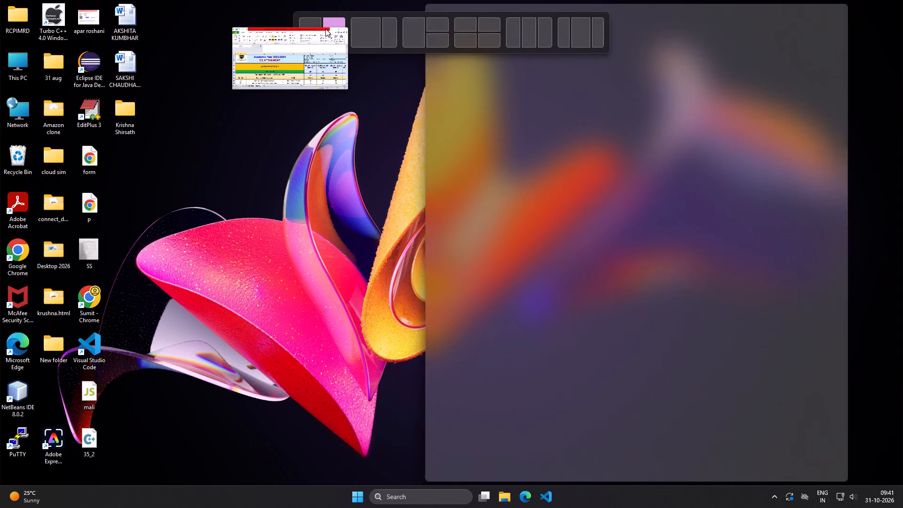
pyautogui.moveTo(325, 29); pyautogui.dragTo(316, 26)
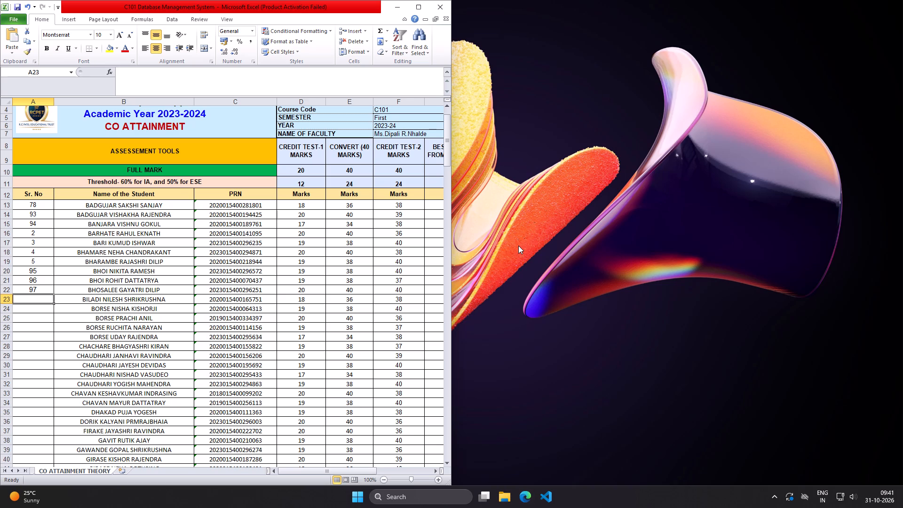
pyautogui.scroll(-6, 491, 364)
pyautogui.scroll(8, 491, 364)
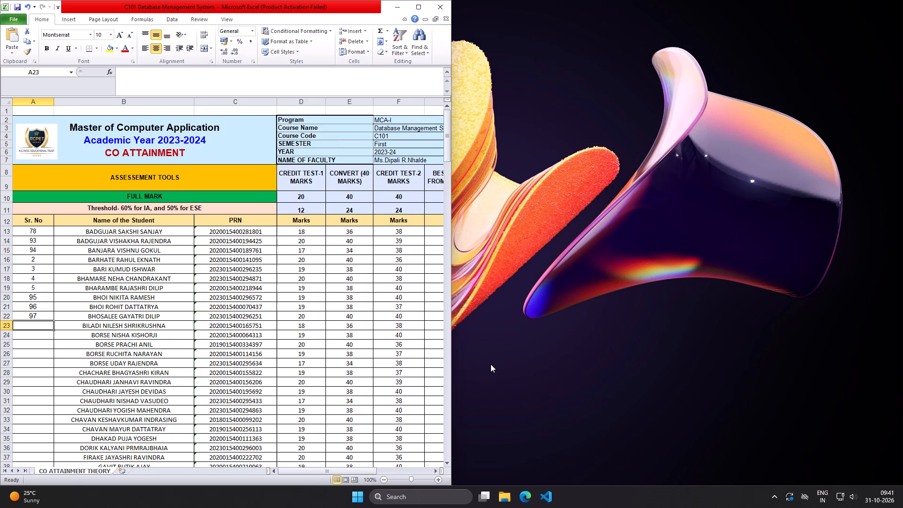
pyautogui.scroll(8, 491, 364)
# Open the Final Roll No File folder inside the staff member's folder on share E of network computer imrdcomp23.
pyautogui.press('super+r')
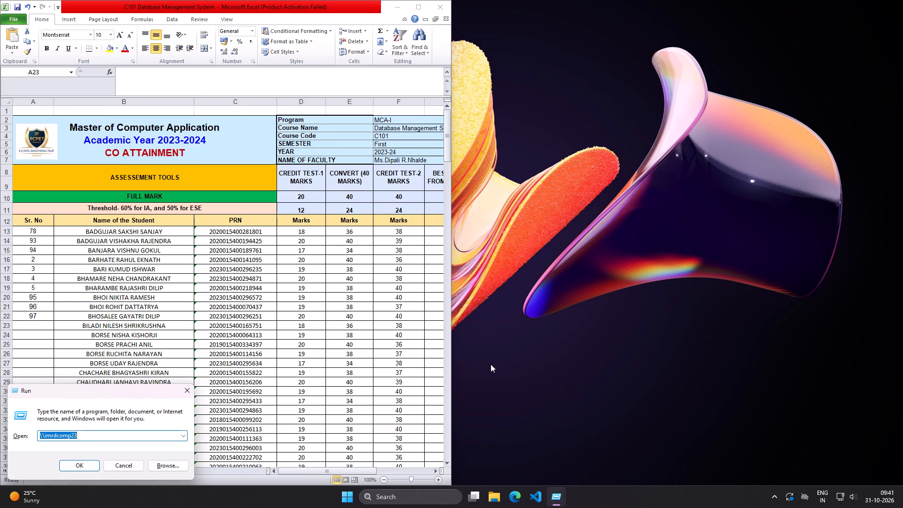
pyautogui.press('Return')
pyautogui.press('Down')
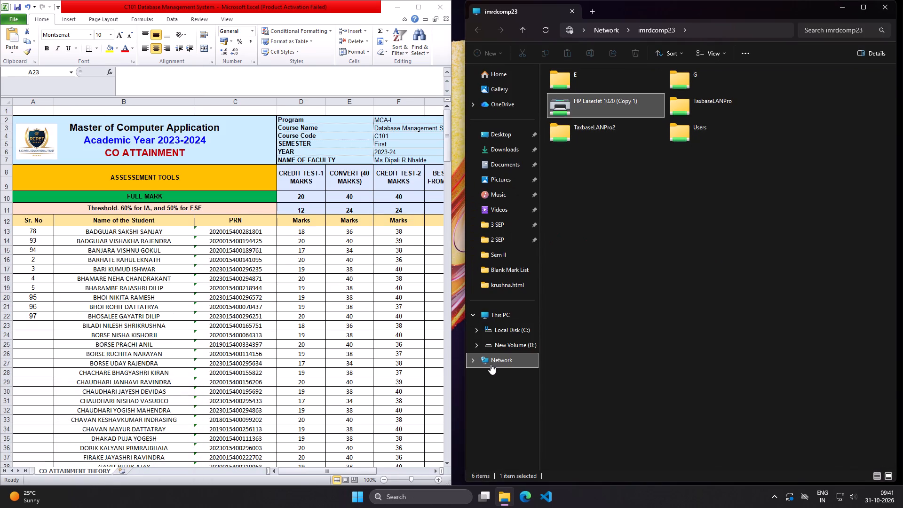
pyautogui.press('Up')
pyautogui.press('Return')
pyautogui.press('\\')
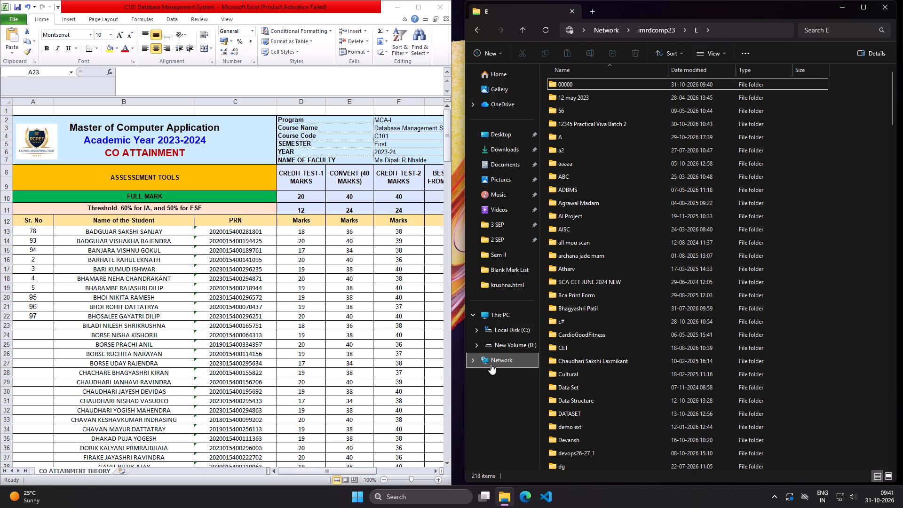
pyautogui.write('ud')
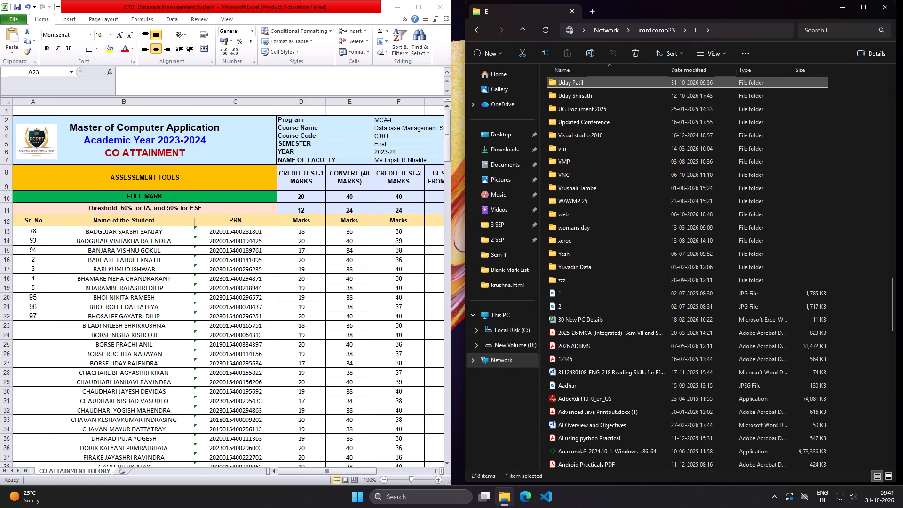
pyautogui.doubleClick(630, 81)
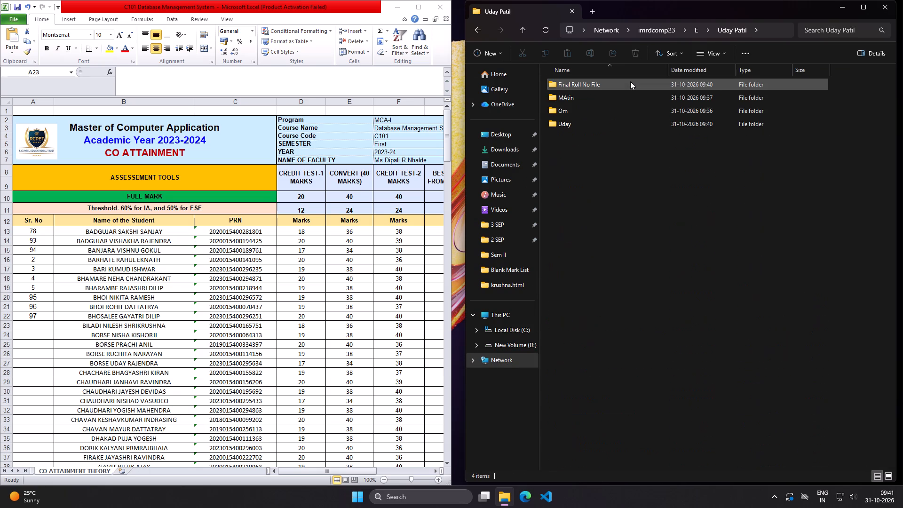
pyautogui.hotkey('alt', 'Tab')
pyautogui.doubleClick(599, 85)
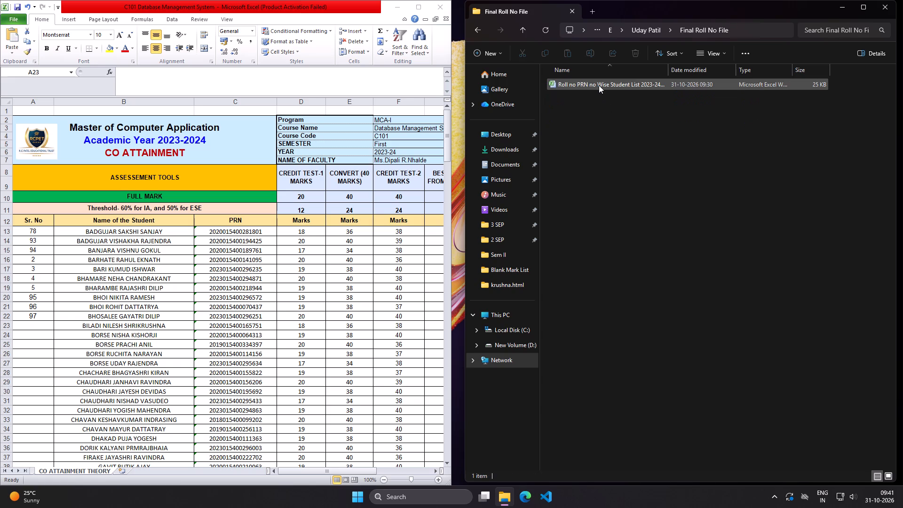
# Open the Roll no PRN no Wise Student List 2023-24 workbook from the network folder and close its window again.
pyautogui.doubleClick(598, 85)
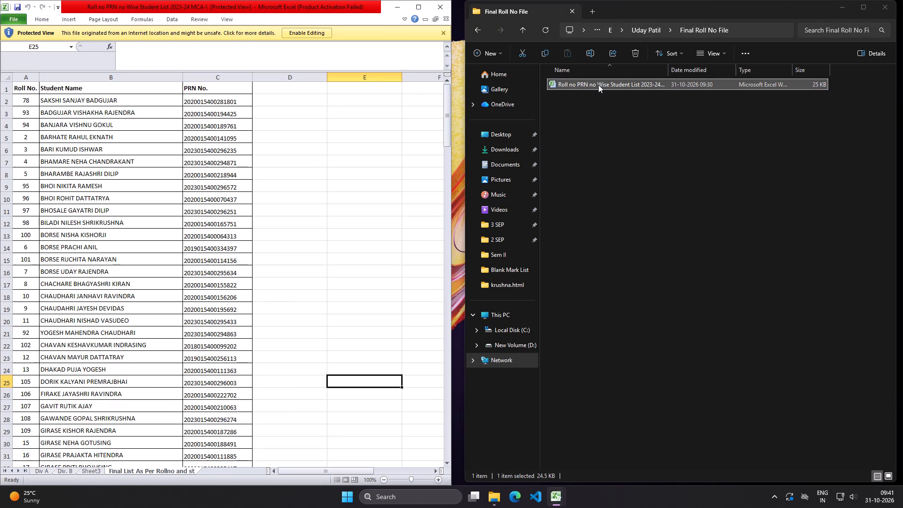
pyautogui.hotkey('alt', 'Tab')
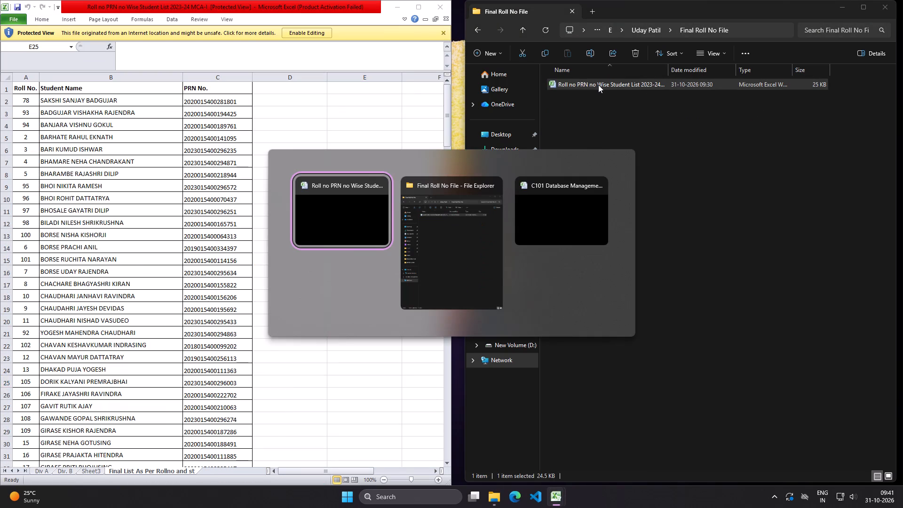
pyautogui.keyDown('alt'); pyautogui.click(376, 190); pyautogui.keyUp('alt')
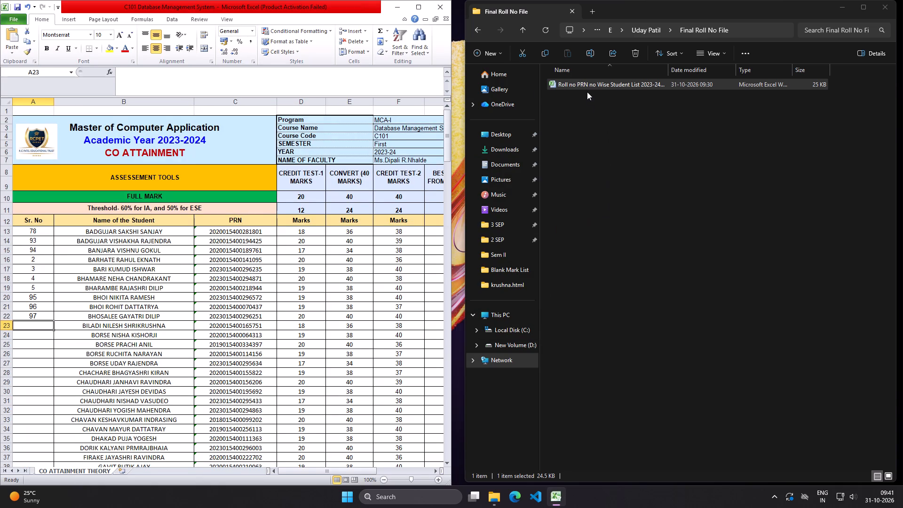
# Copy the Roll no PRN no Wise Student List workbook file from the network folder to the desktop.
pyautogui.moveTo(585, 86); pyautogui.dragTo(578, 88)
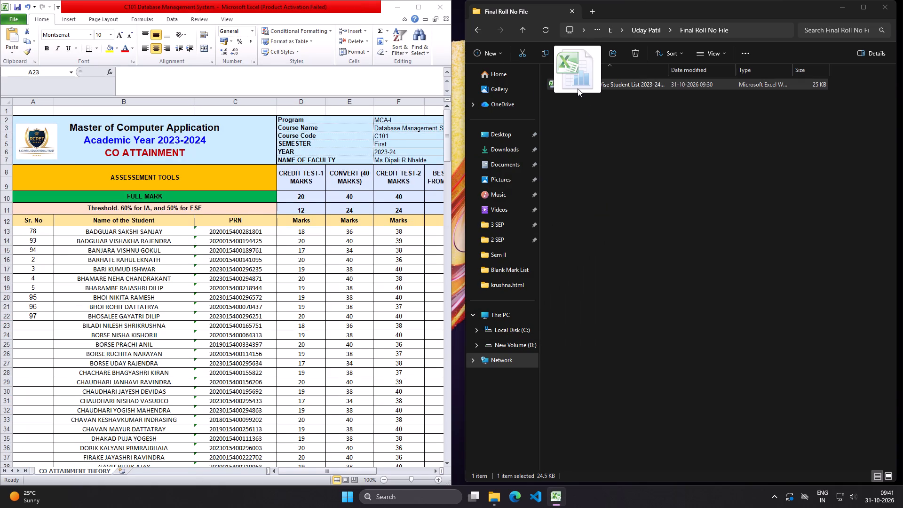
pyautogui.moveTo(578, 88); pyautogui.dragTo(454, 107)
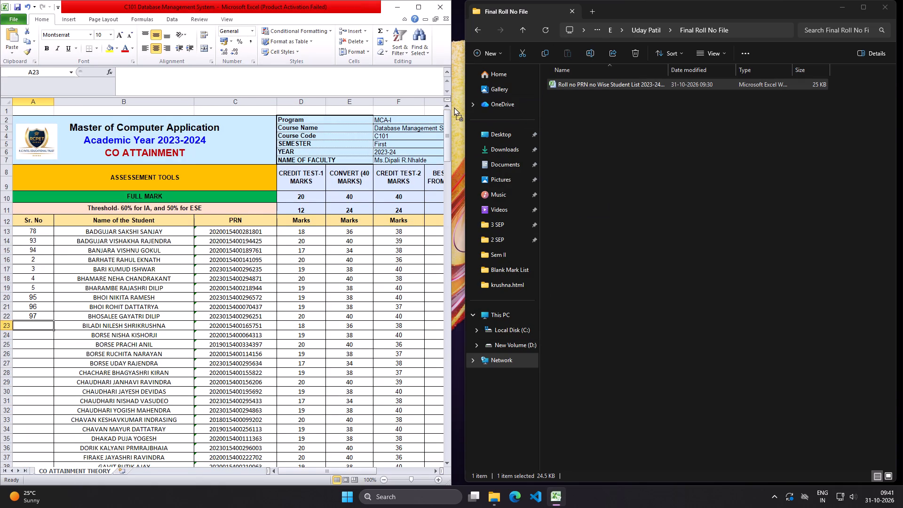
pyautogui.moveTo(454, 107); pyautogui.dragTo(458, 122)
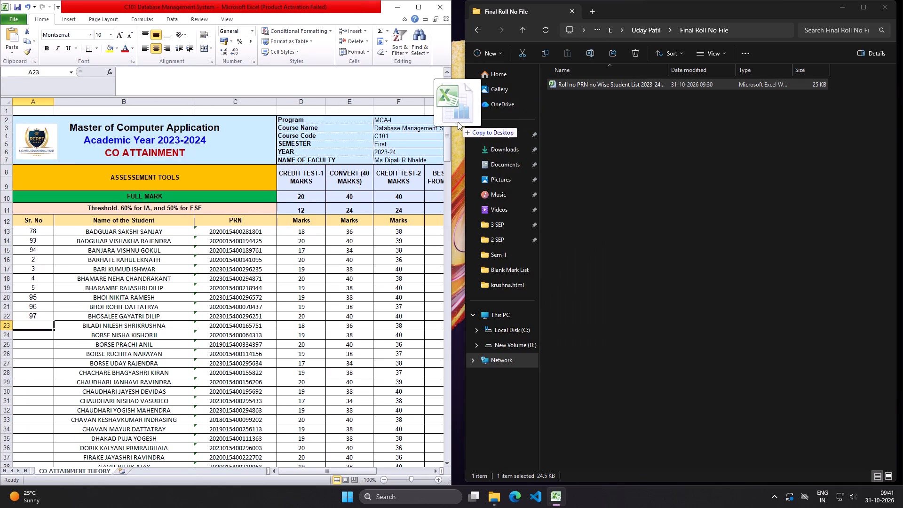
pyautogui.moveTo(458, 122); pyautogui.dragTo(856, 428)
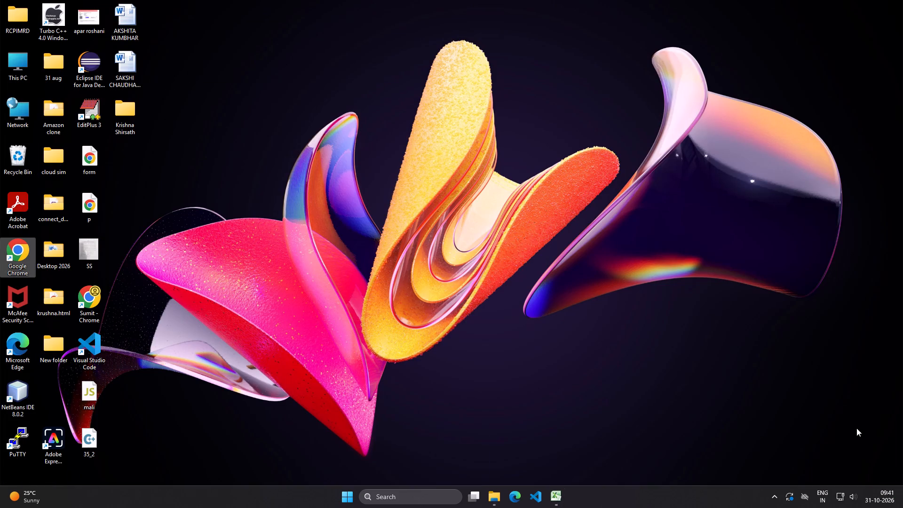
pyautogui.moveTo(856, 428); pyautogui.dragTo(550, 207)
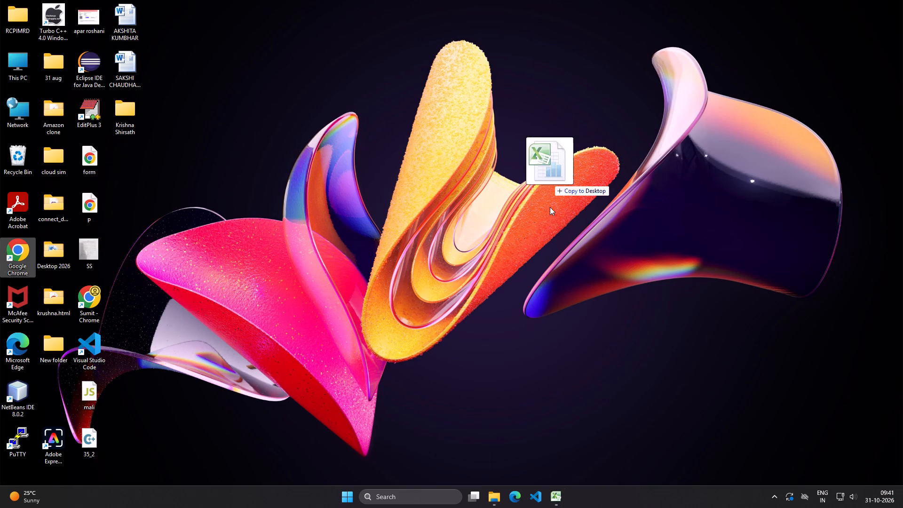
pyautogui.moveTo(550, 207); pyautogui.dragTo(625, 128)
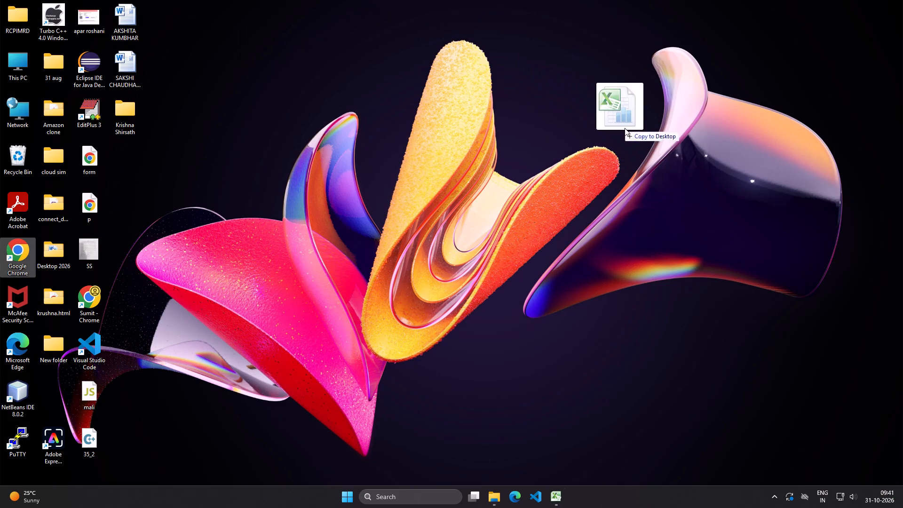
pyautogui.moveTo(625, 128); pyautogui.dragTo(780, 229)
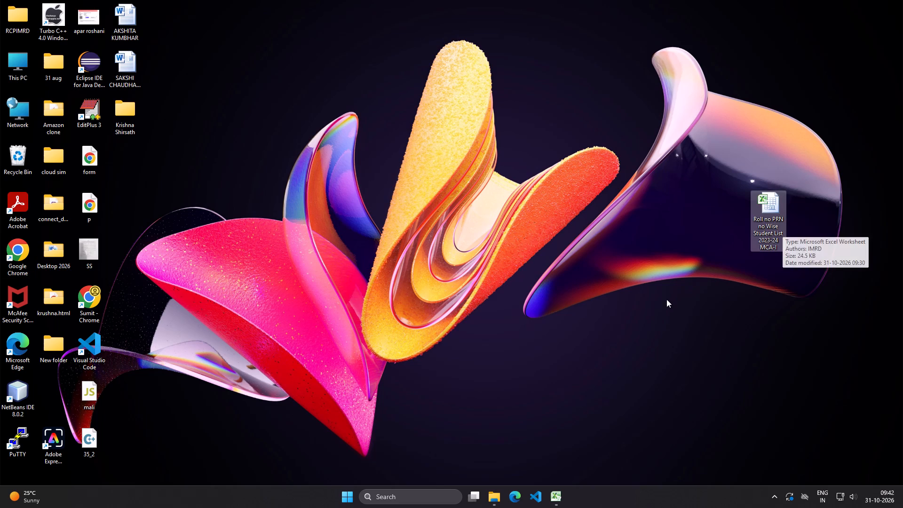
# Bring the C101 workbook back into view and move the copied student list file's icon closer to it on the desktop.
pyautogui.hotkey('alt', 'Tab')
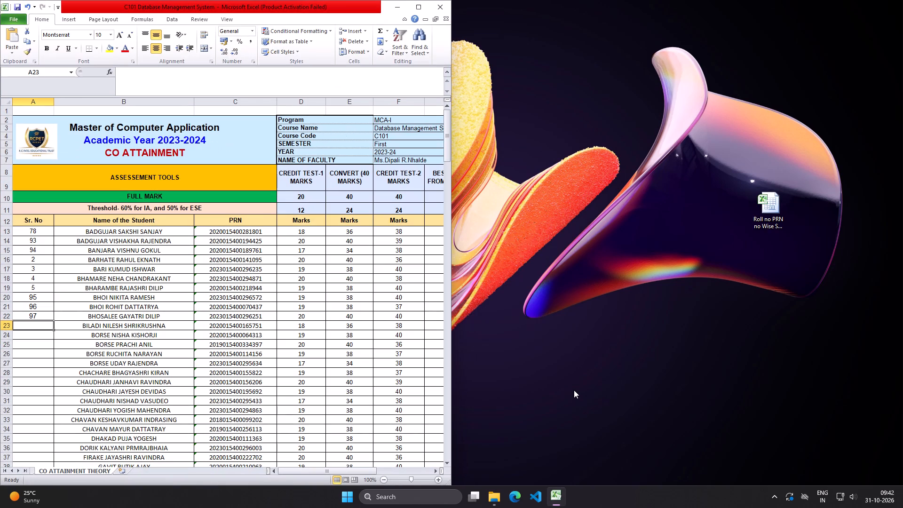
pyautogui.moveTo(770, 215); pyautogui.dragTo(649, 143)
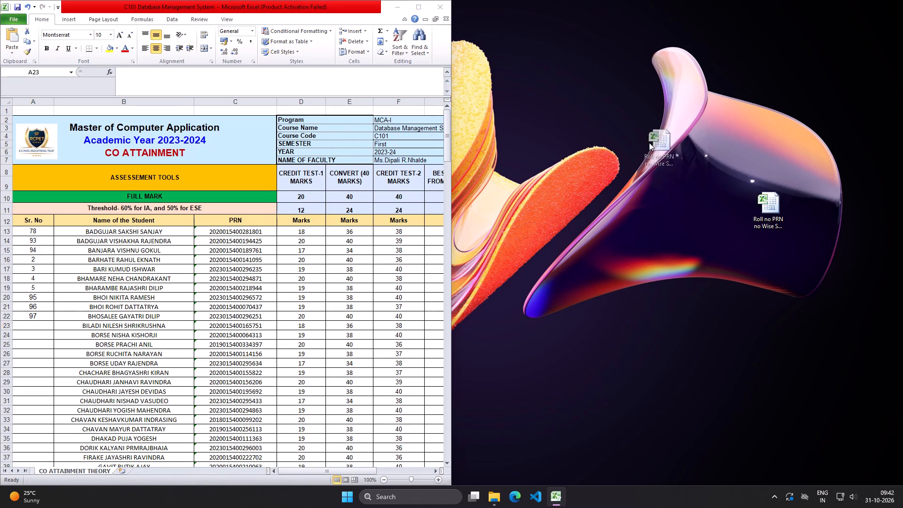
pyautogui.moveTo(649, 143); pyautogui.dragTo(531, 158)
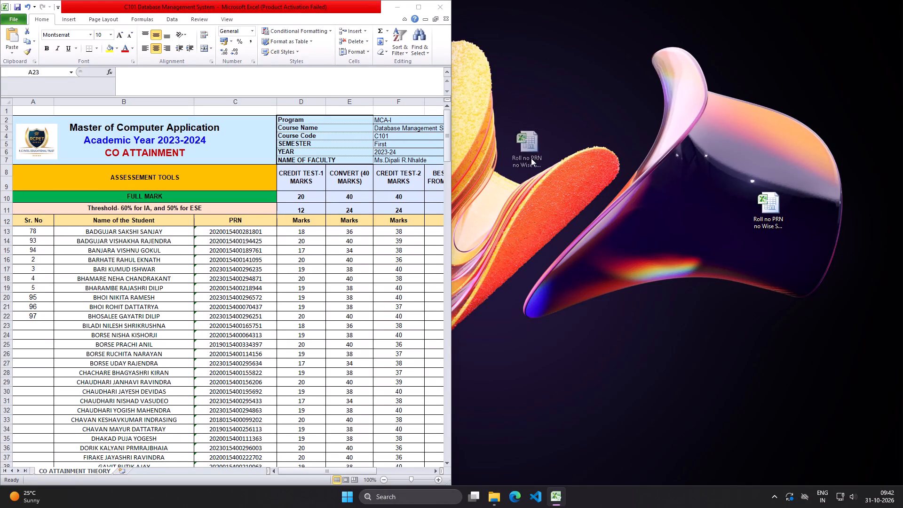
pyautogui.moveTo(531, 158); pyautogui.dragTo(548, 285)
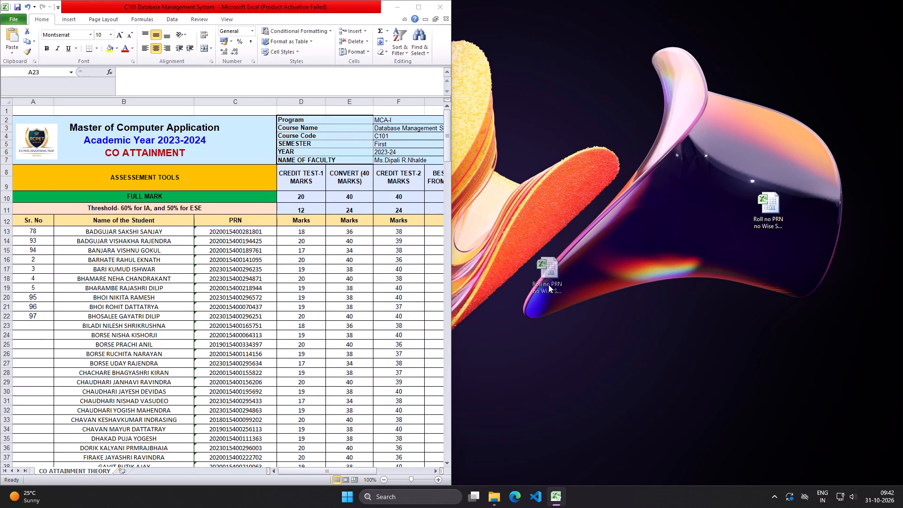
pyautogui.moveTo(548, 285); pyautogui.dragTo(475, 506)
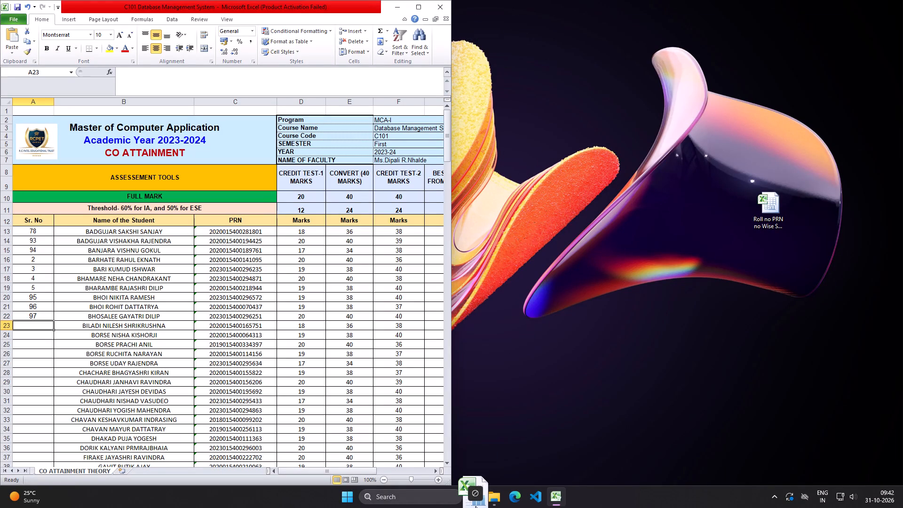
pyautogui.moveTo(475, 506); pyautogui.dragTo(533, 131)
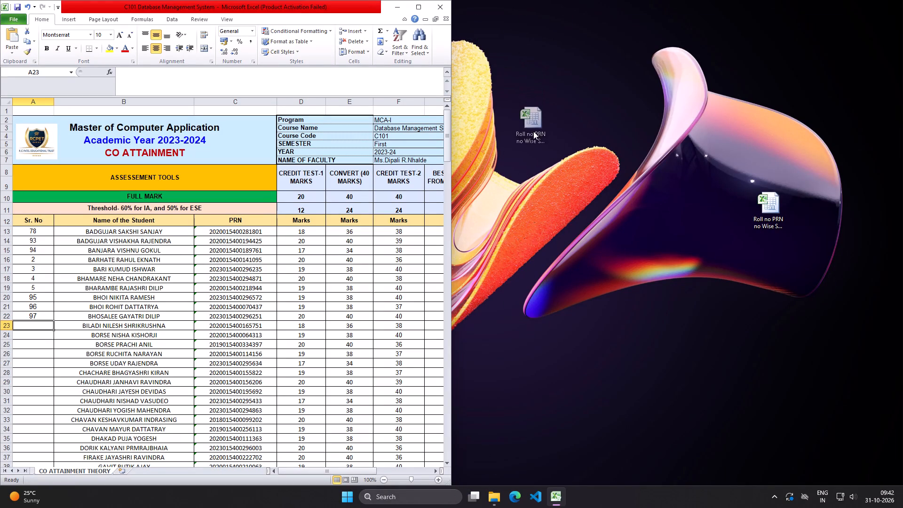
pyautogui.moveTo(533, 131); pyautogui.dragTo(636, 147)
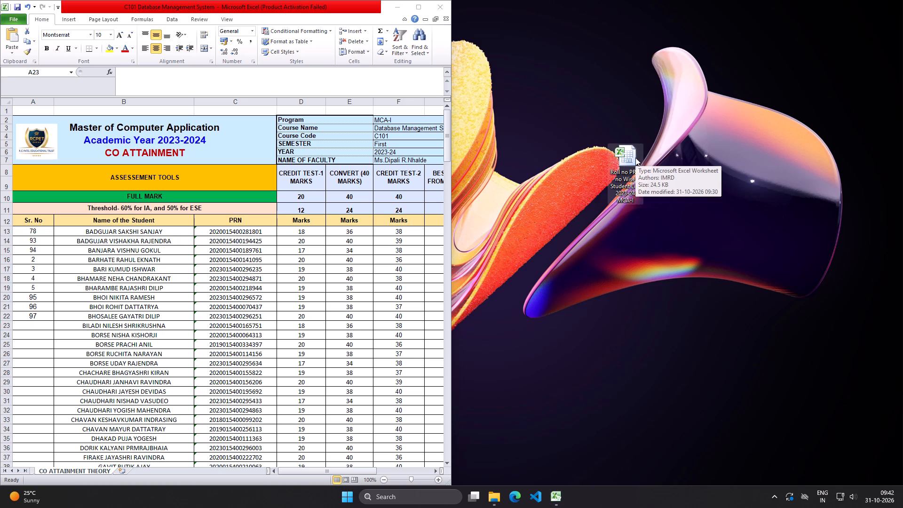
# Open the copied student list workbook from the desktop and enable editing.
pyautogui.rightClick(630, 158)
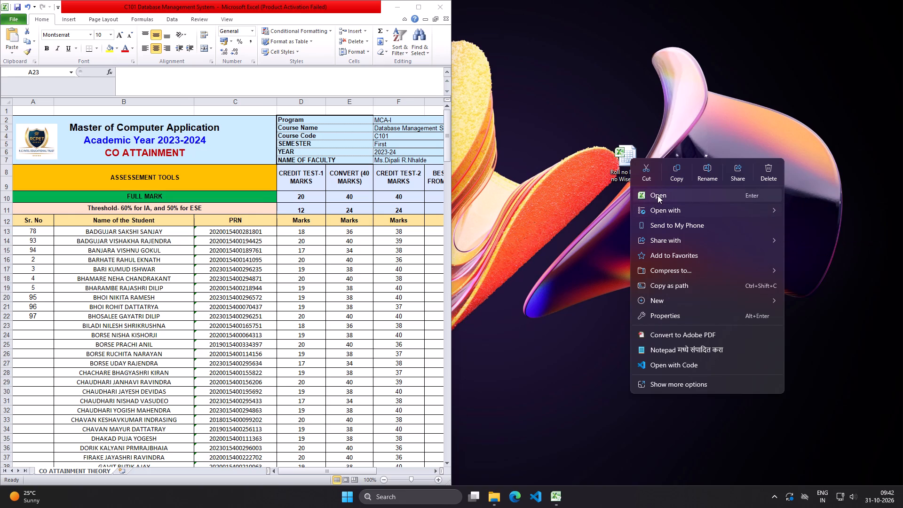
pyautogui.doubleClick(621, 149)
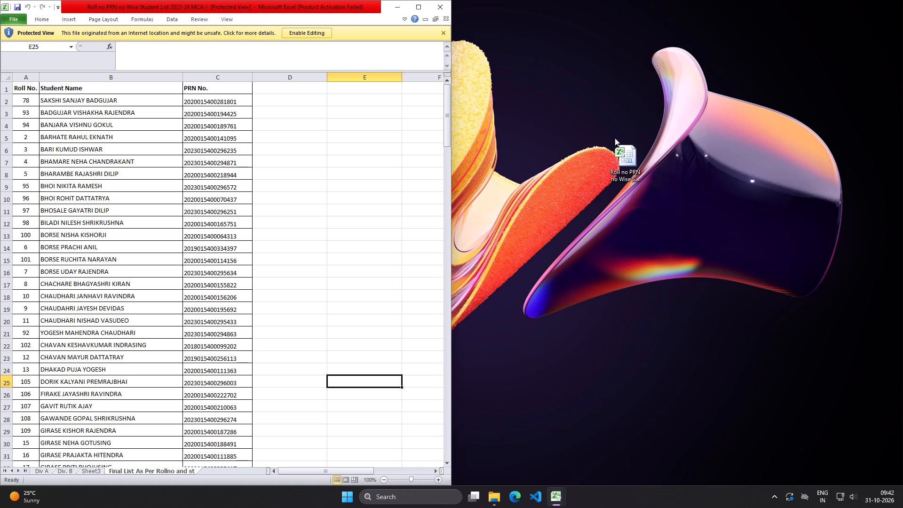
pyautogui.click(323, 28)
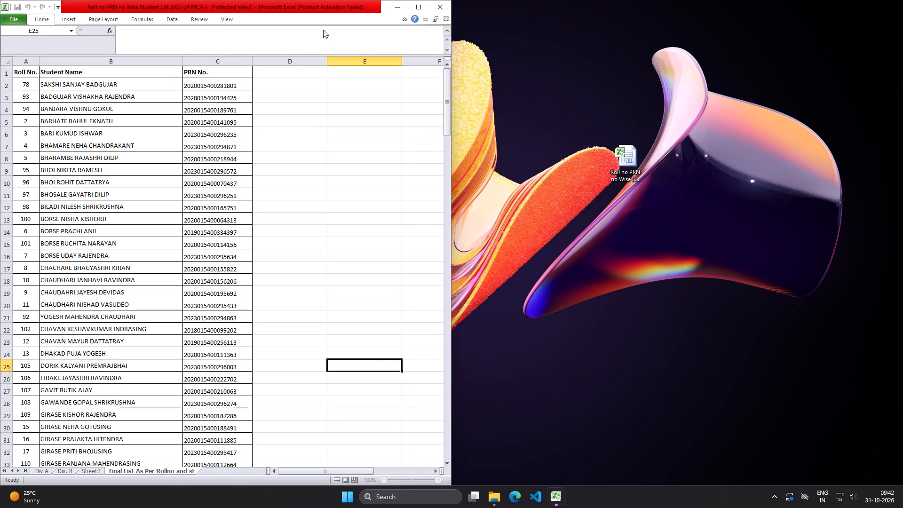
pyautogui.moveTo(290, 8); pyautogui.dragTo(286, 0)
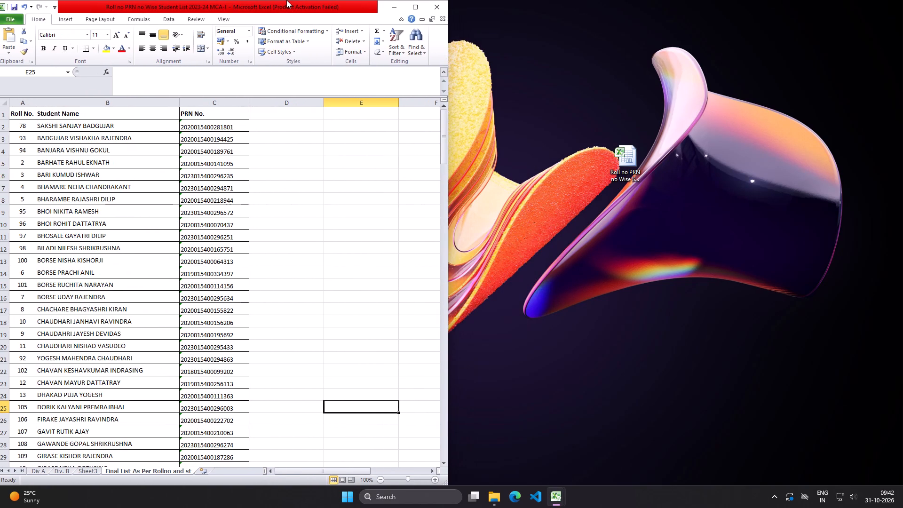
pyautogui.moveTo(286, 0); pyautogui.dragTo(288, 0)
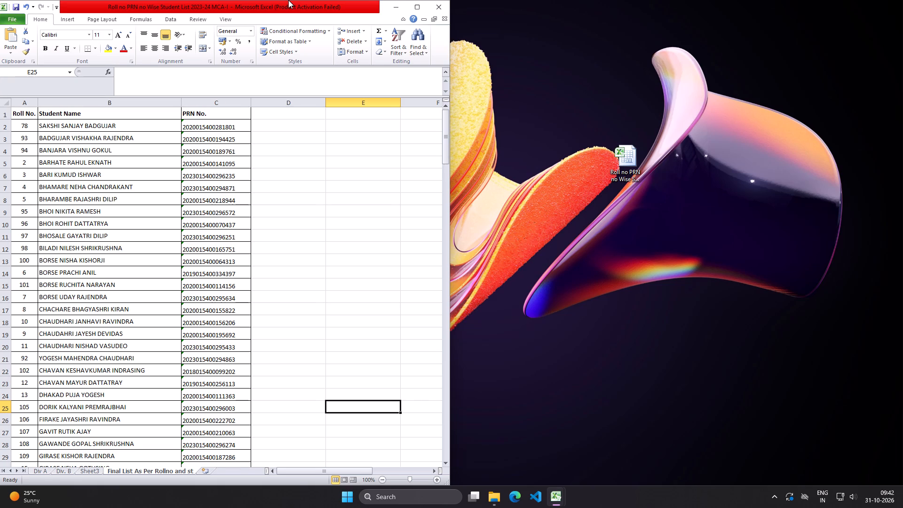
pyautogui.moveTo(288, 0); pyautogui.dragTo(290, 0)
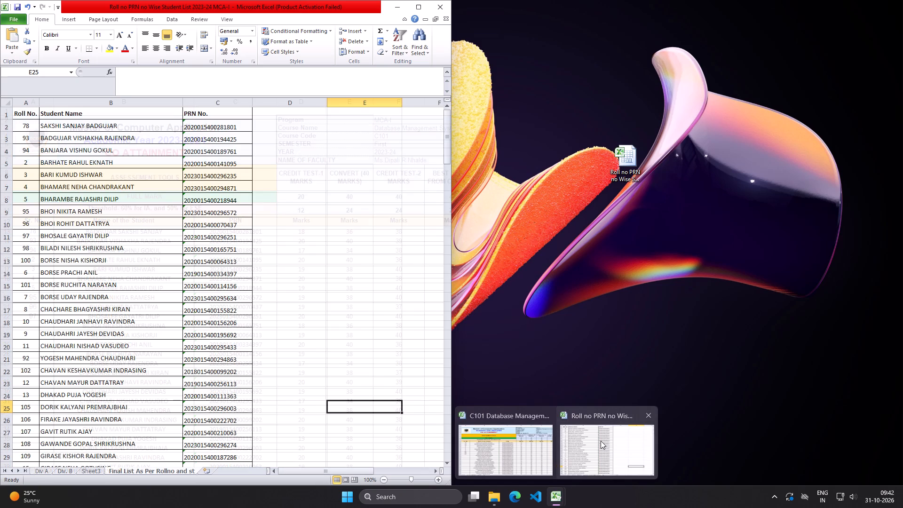
# Close the Roll no PRN no Wise Student List workbook.
pyautogui.click(644, 418)
# Launch a second, separate Excel window with a blank workbook and dismiss its activation wizard.
pyautogui.rightClick(554, 495)
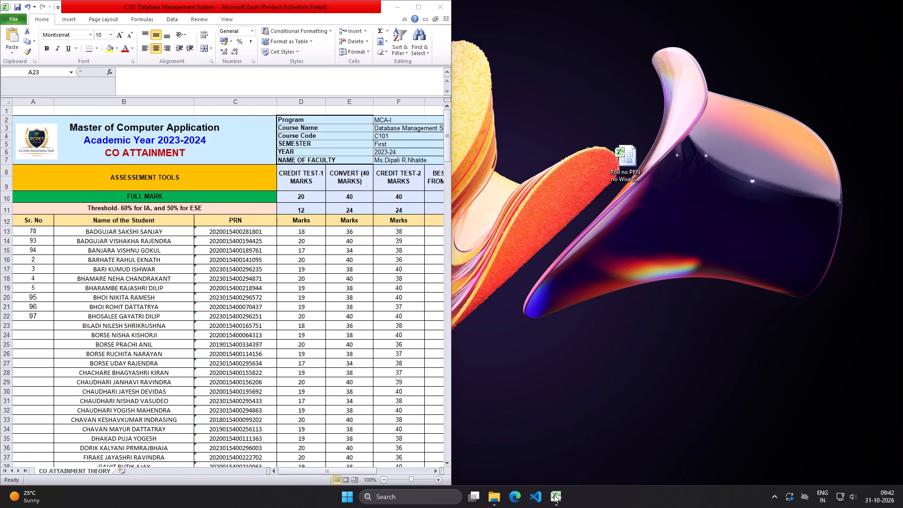
pyautogui.rightClick(554, 495)
pyautogui.rightClick(554, 495)
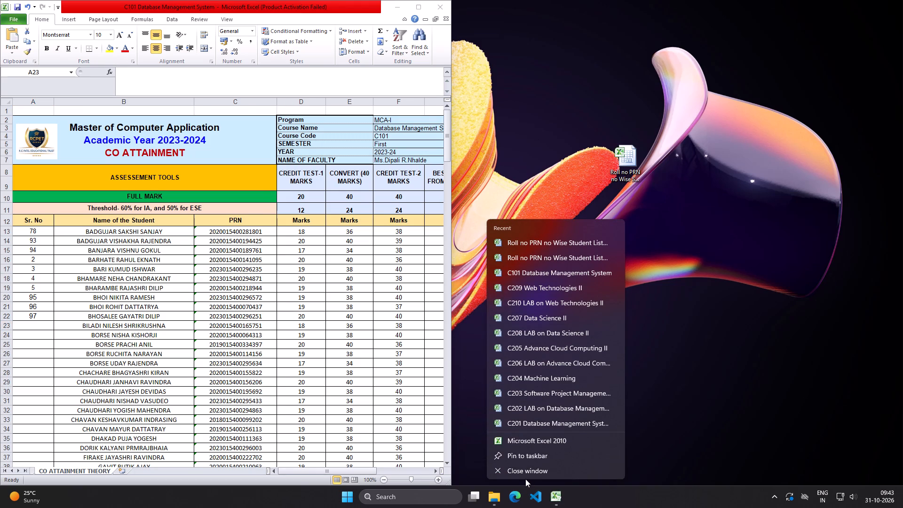
pyautogui.click(528, 440)
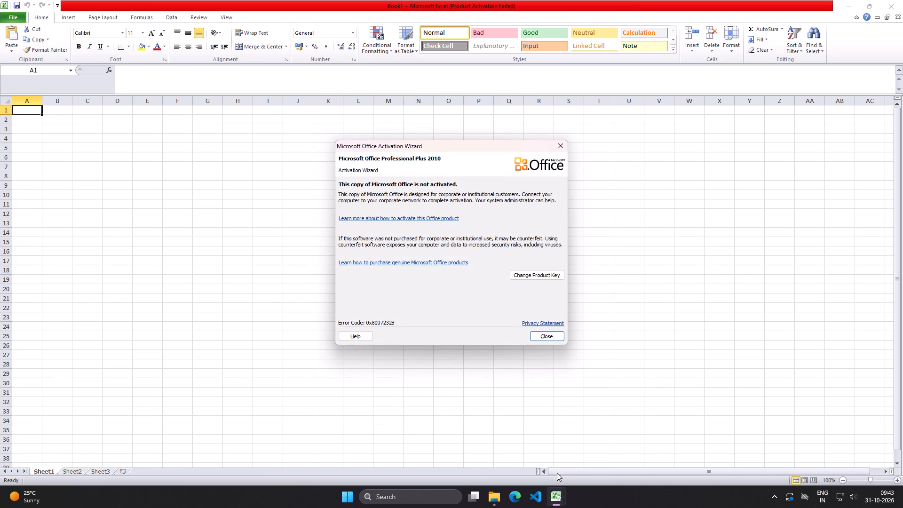
pyautogui.hotkey('alt', 'Tab')
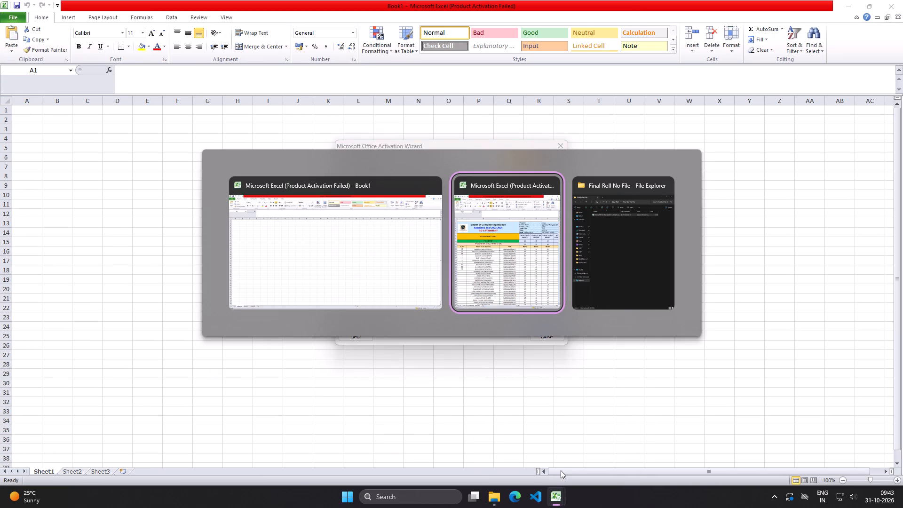
pyautogui.hotkey('alt', 'Left')
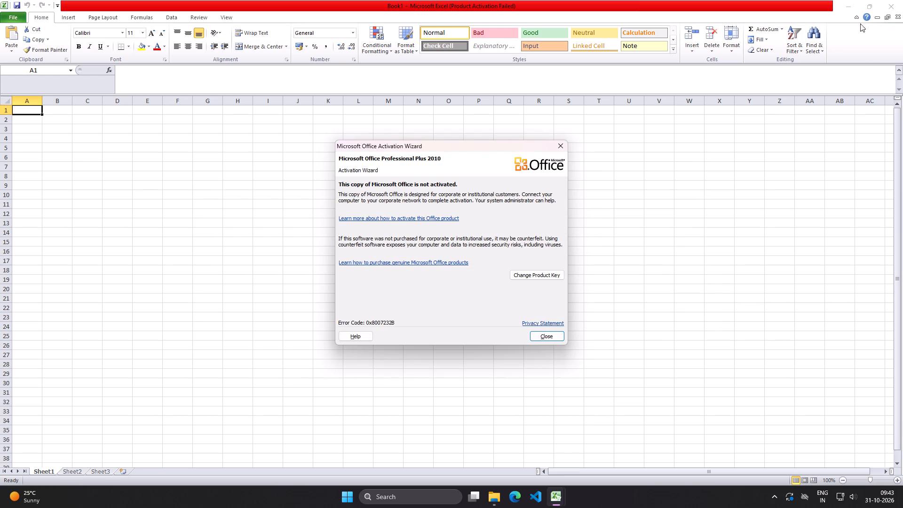
pyautogui.click(562, 142)
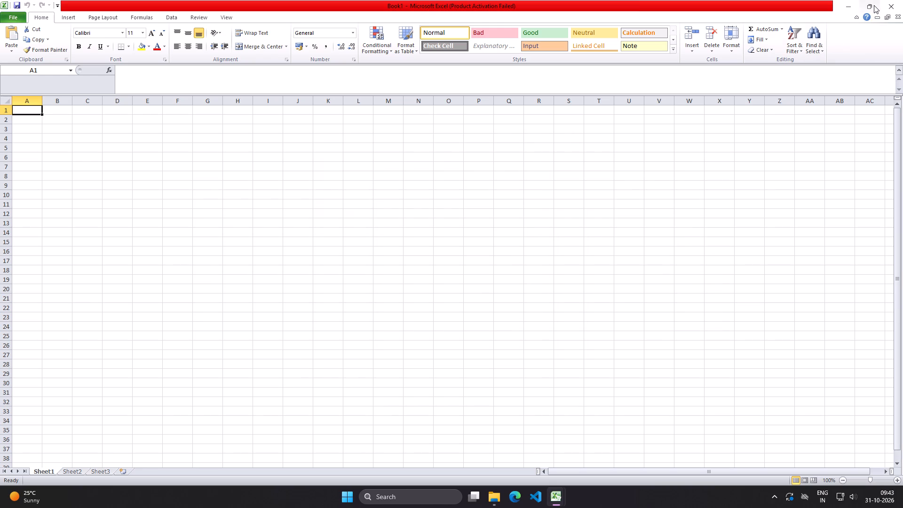
# Arrange the two Excel windows side by side, with C101 on the left half and the blank workbook on the right half.
pyautogui.click(874, 5)
pyautogui.moveTo(751, 59); pyautogui.dragTo(738, 73)
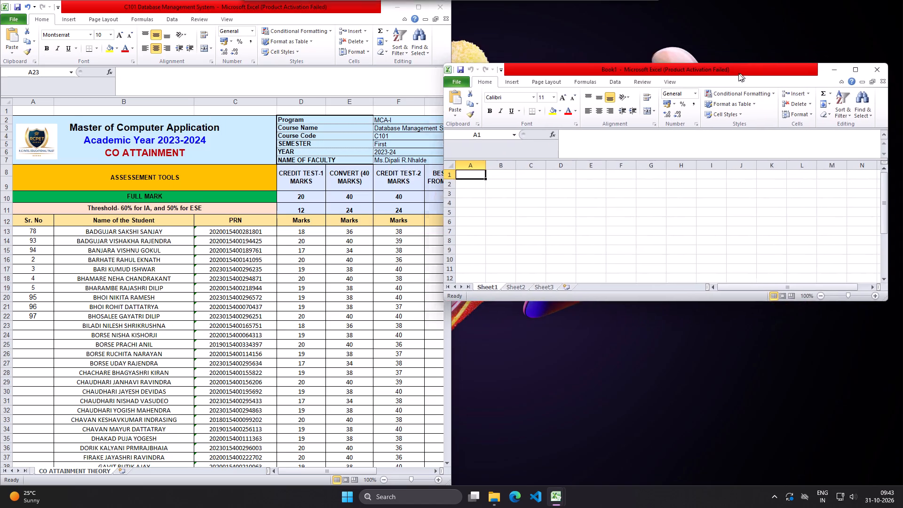
pyautogui.moveTo(738, 73); pyautogui.dragTo(450, 19)
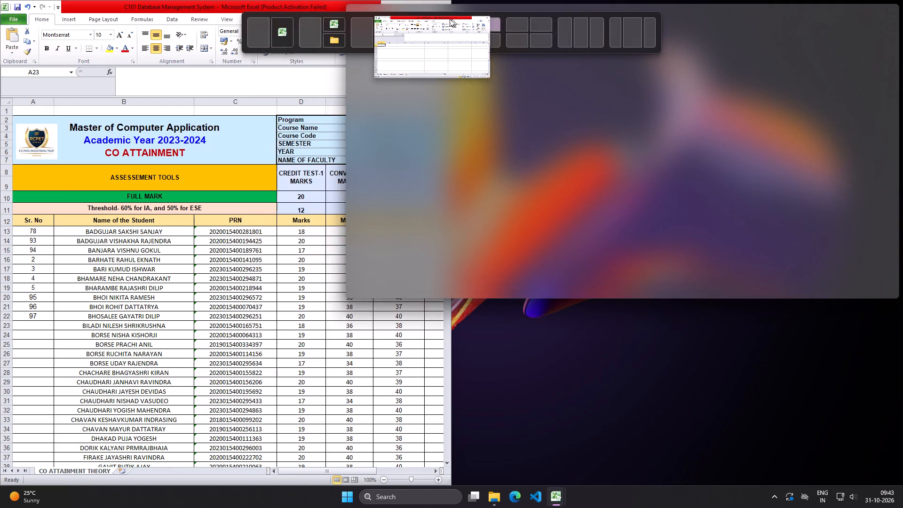
pyautogui.moveTo(450, 19); pyautogui.dragTo(300, 36)
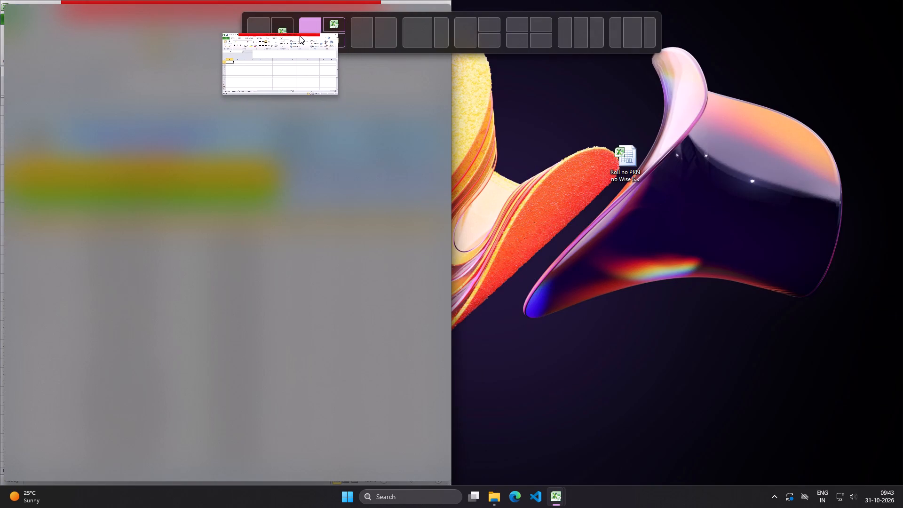
pyautogui.moveTo(300, 36); pyautogui.dragTo(286, 31)
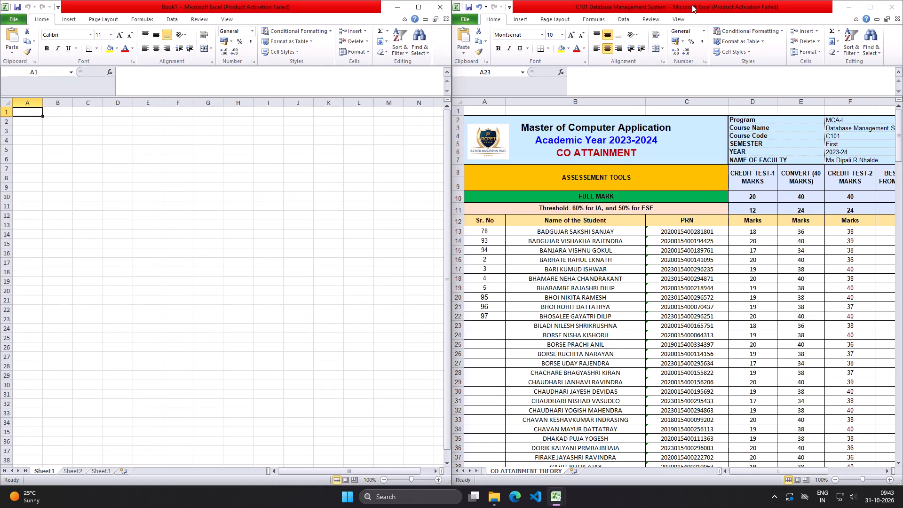
pyautogui.moveTo(692, 5); pyautogui.dragTo(227, 0)
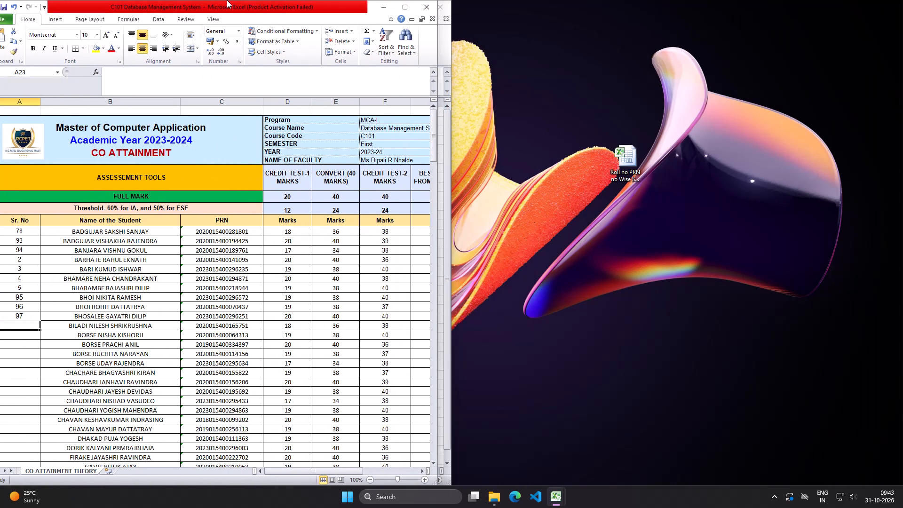
pyautogui.moveTo(227, 0); pyautogui.dragTo(395, 63)
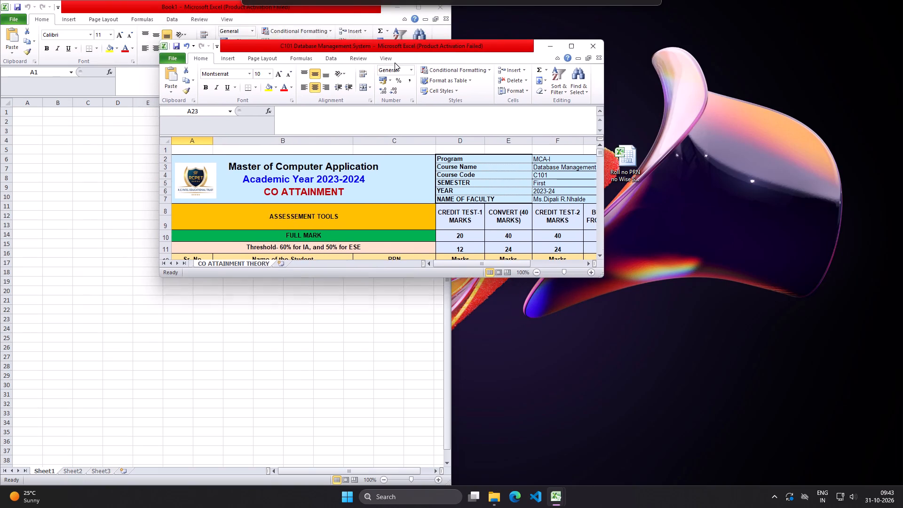
pyautogui.moveTo(395, 63); pyautogui.dragTo(274, 33)
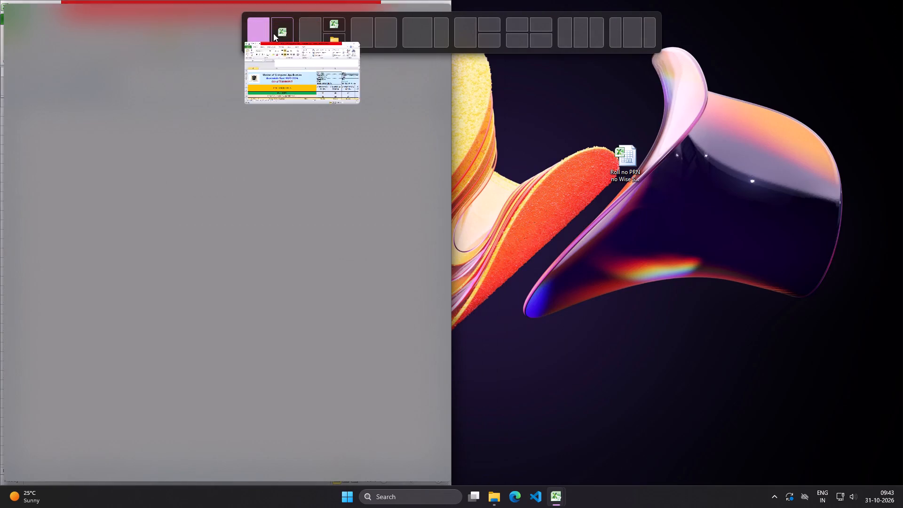
# Open the recently used Roll no PRN no Wise Student List 2023-24 workbook in the blank workbook's window.
pyautogui.scroll(-1, 524, 211)
pyautogui.scroll(7, 529, 221)
pyautogui.scroll(-7, 530, 222)
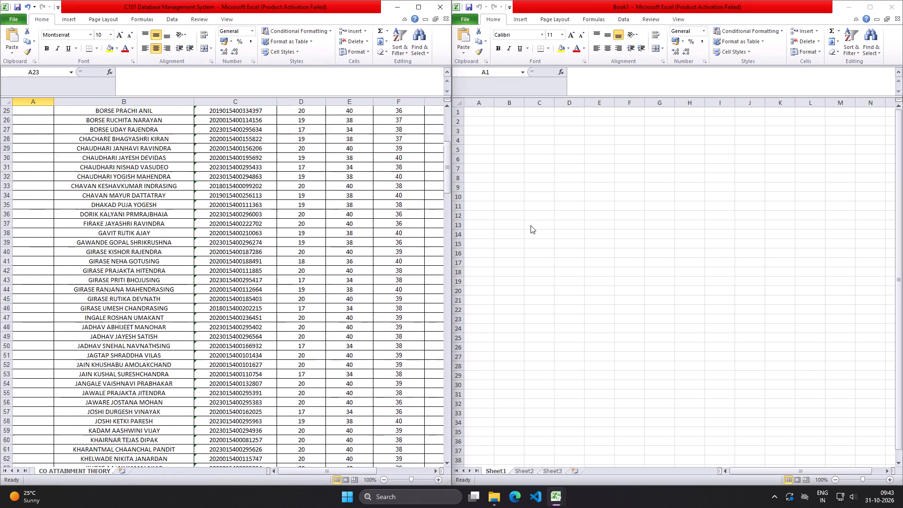
pyautogui.scroll(-2, 531, 225)
pyautogui.scroll(17, 531, 225)
pyautogui.click(602, 229)
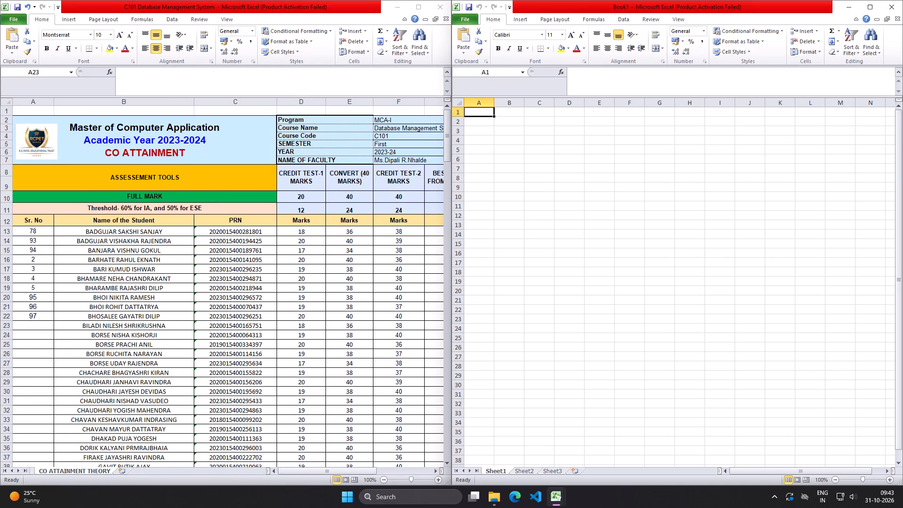
pyautogui.click(469, 20)
pyautogui.doubleClick(599, 63)
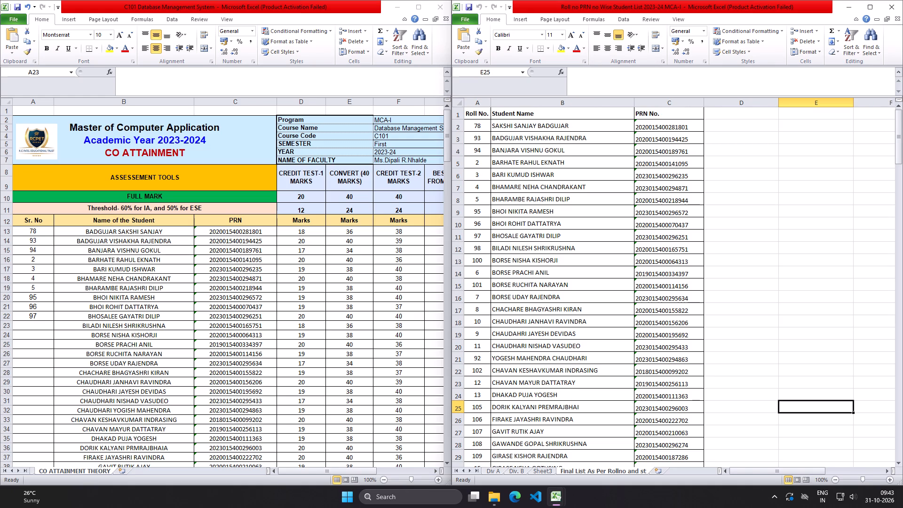
# Set the zoom of the C101 CO attainment sheet to 130%.
pyautogui.scroll(-2, 394, 156)
pyautogui.scroll(5, 393, 159)
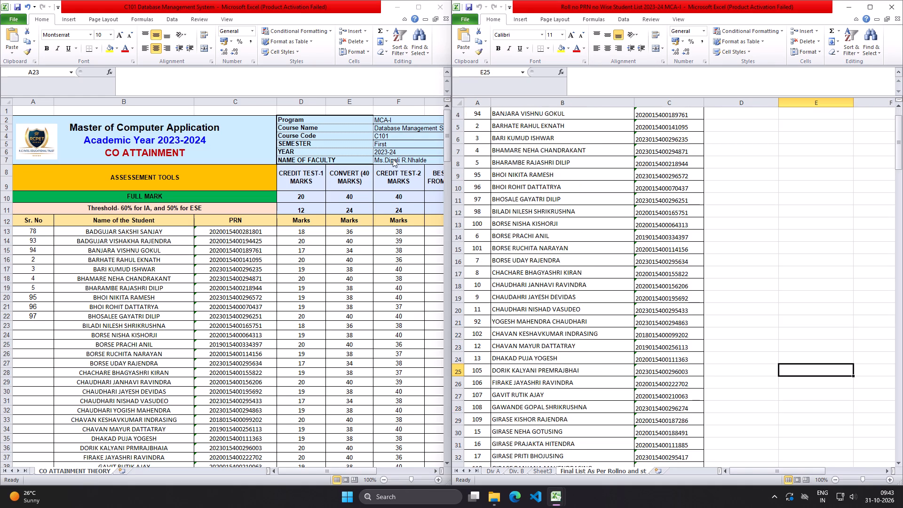
pyautogui.click(230, 176)
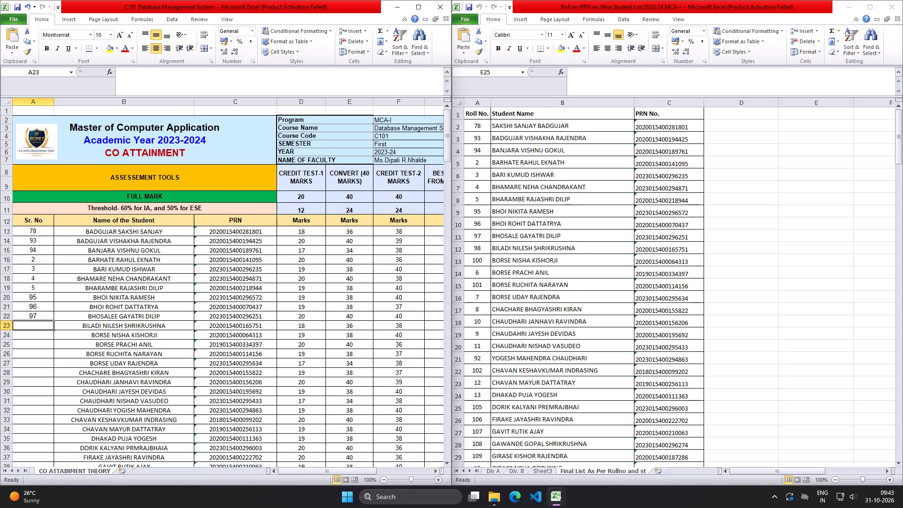
pyautogui.scroll(-5, 230, 176)
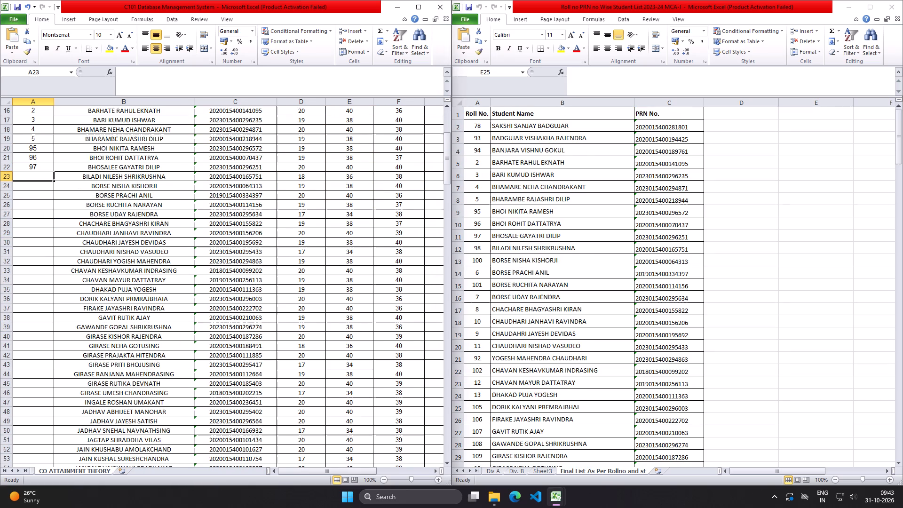
pyautogui.keyDown('ctrl'); pyautogui.scroll(2, 245, 180); pyautogui.keyUp('ctrl')
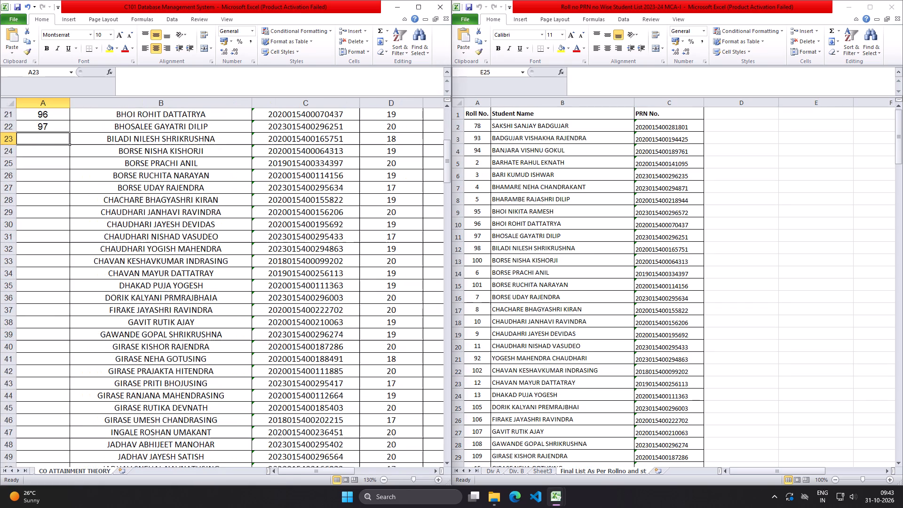
pyautogui.keyDown('ctrl'); pyautogui.scroll(2, 551, 202); pyautogui.keyUp('ctrl')
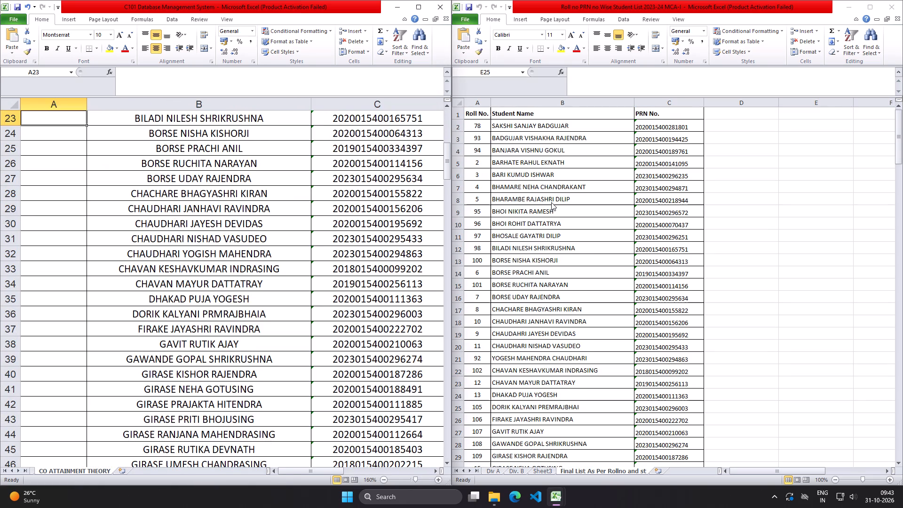
pyautogui.keyDown('ctrl'); pyautogui.scroll(-2, 551, 202); pyautogui.keyUp('ctrl')
# Set the student list sheet's zoom to 130% and return to its Roll No. column.
pyautogui.click(552, 203)
pyautogui.keyDown('ctrl'); pyautogui.scroll(1, 552, 203); pyautogui.keyUp('ctrl')
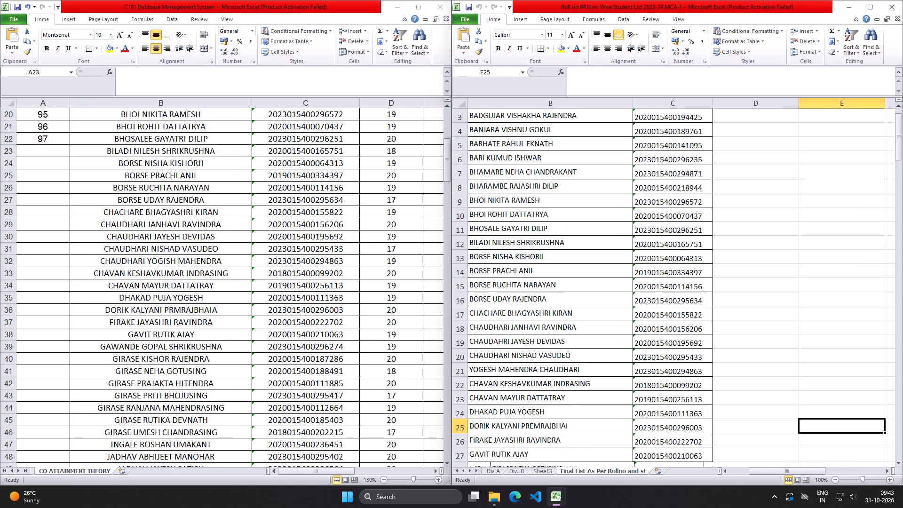
pyautogui.keyDown('ctrl'); pyautogui.scroll(1, 552, 203); pyautogui.keyUp('ctrl')
pyautogui.click(536, 238)
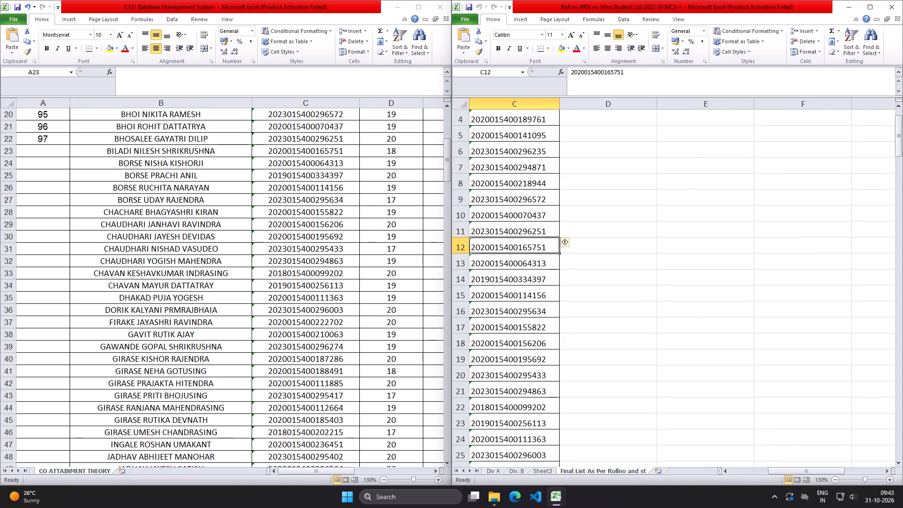
pyautogui.press('Left')
pyautogui.press('Left')
pyautogui.press('Left')
pyautogui.press('Left')
pyautogui.press('Left')
pyautogui.press('Left')
pyautogui.press('Left')
pyautogui.press('Left')
pyautogui.press('Left')
pyautogui.press('Left')
pyautogui.press('Left')
pyautogui.press('Left')
pyautogui.press('Left')
pyautogui.press('Left')
pyautogui.press('Left')
pyautogui.press('Left')
pyautogui.press('Up')
pyautogui.press('Up')
pyautogui.press('Up')
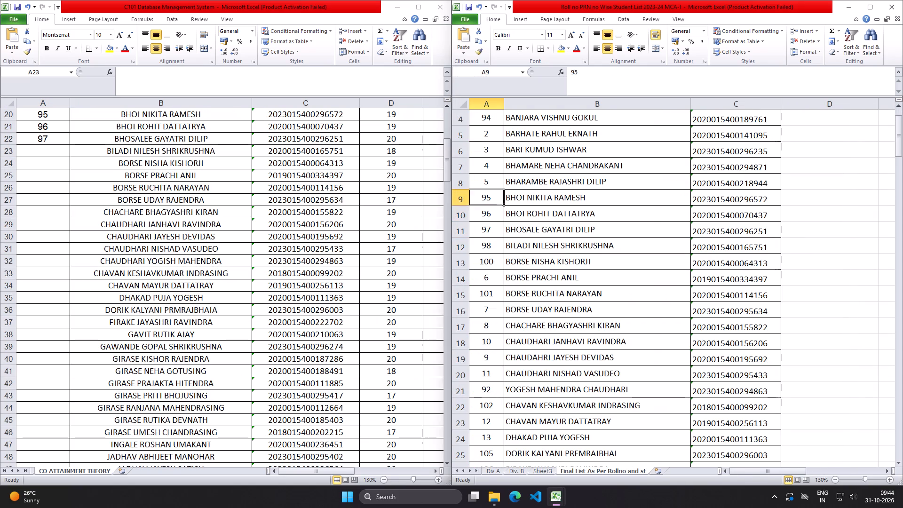
pyautogui.press('Up')
pyautogui.press('Up')
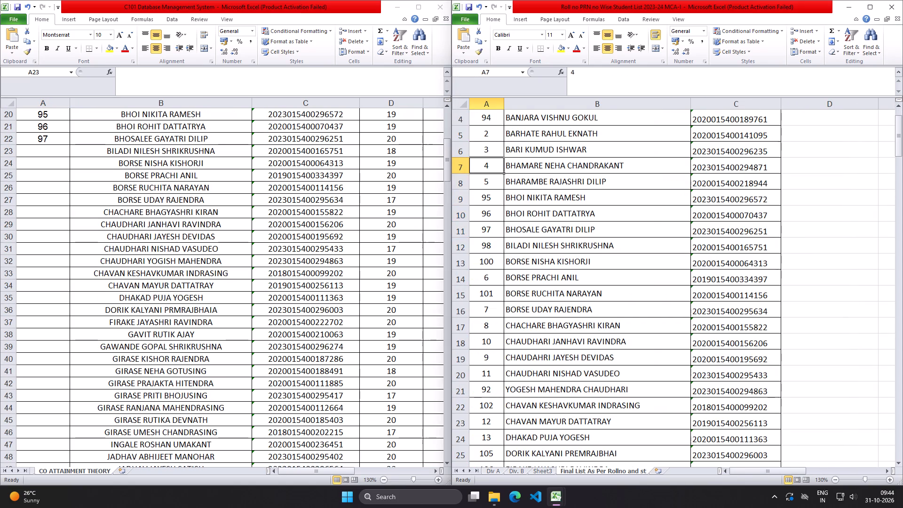
# Match the student in C101 row 23 with row 12 of the student list and select the roll number in A12.
pyautogui.click(118, 153)
pyautogui.click(124, 151)
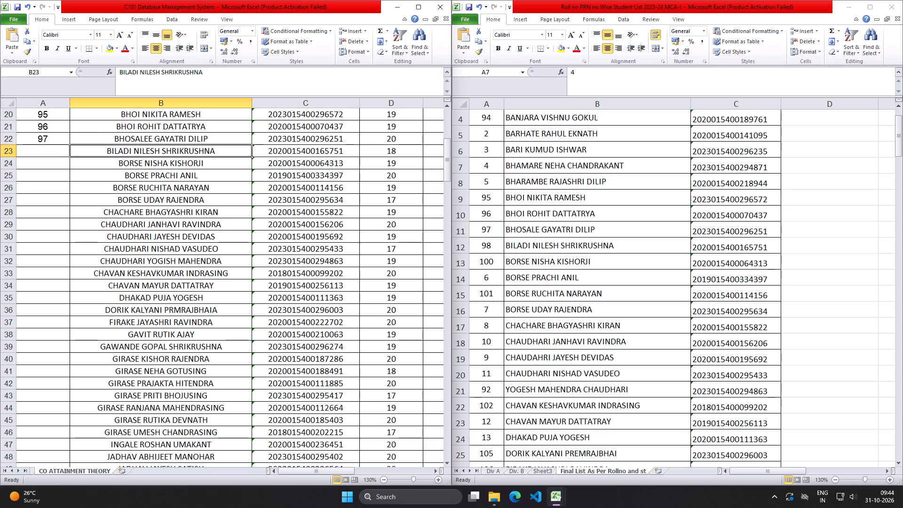
pyautogui.click(524, 245)
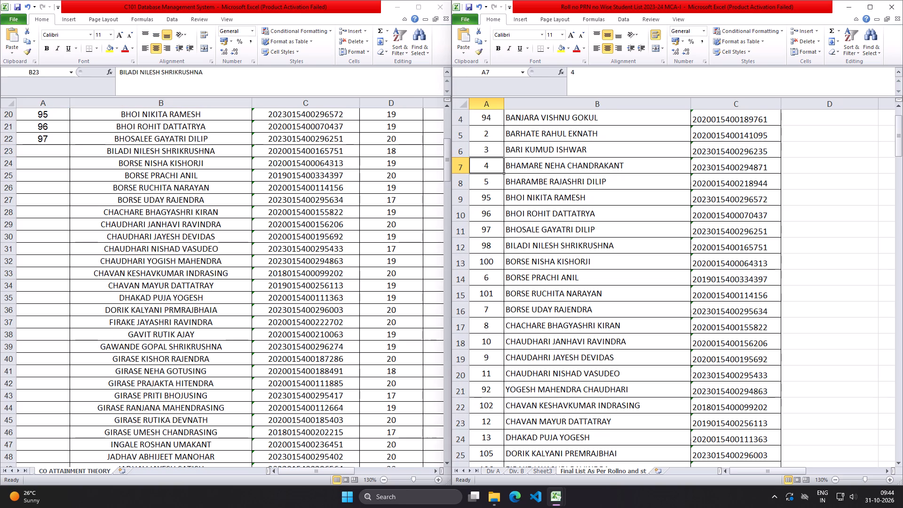
pyautogui.click(533, 251)
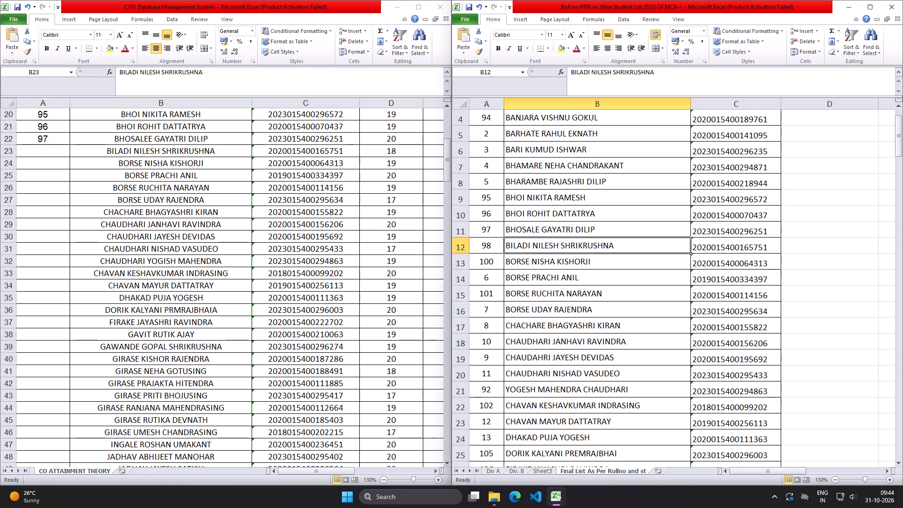
pyautogui.scroll(-2, 533, 253)
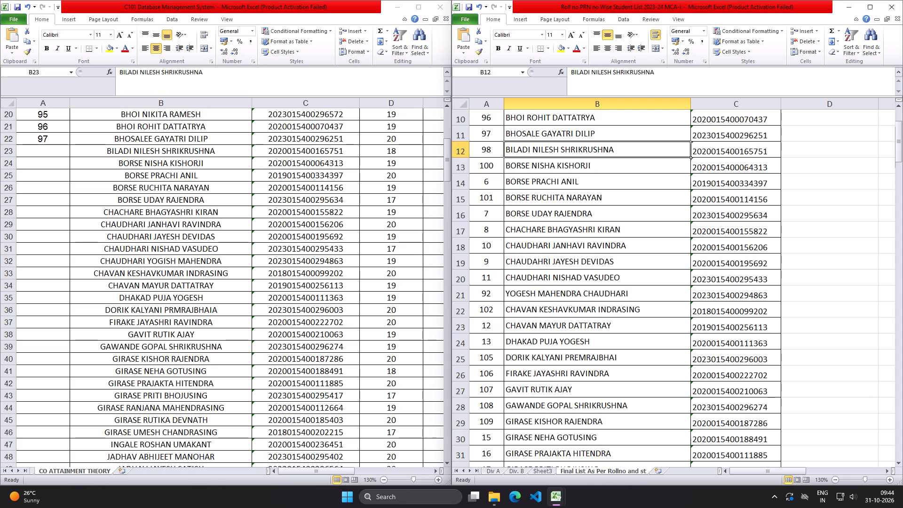
pyautogui.click(496, 150)
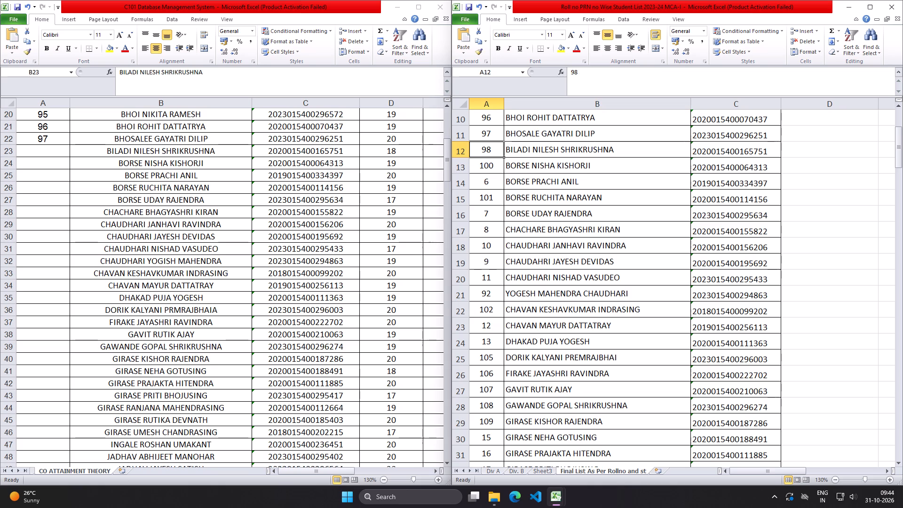
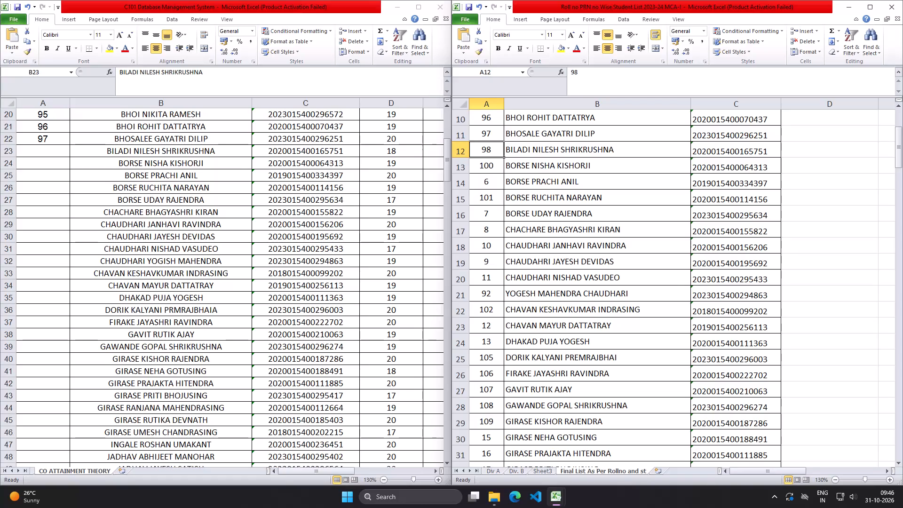
# Copy the roll numbers in A12:A18 of the student list into the C101 sheet's Sr. No column at A23:A29.
pyautogui.hotkey('shift', 'Down')
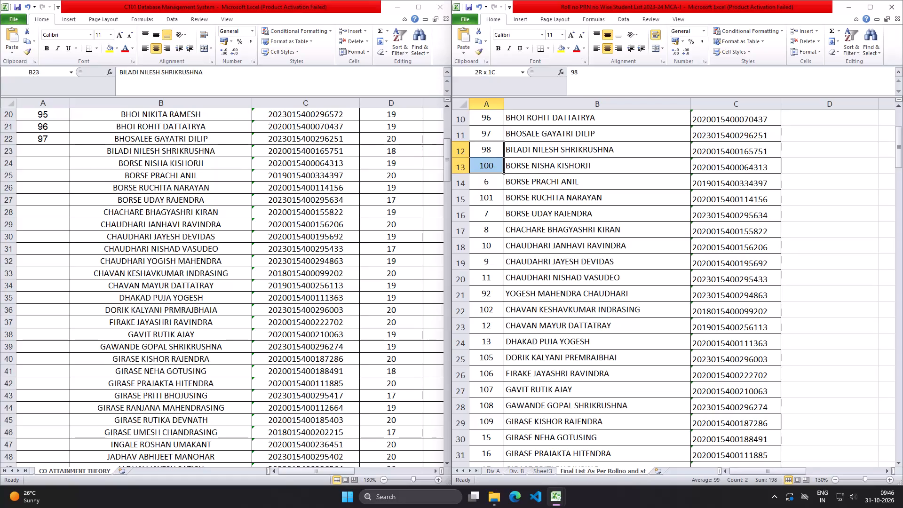
pyautogui.hotkey('shift', 'Down')
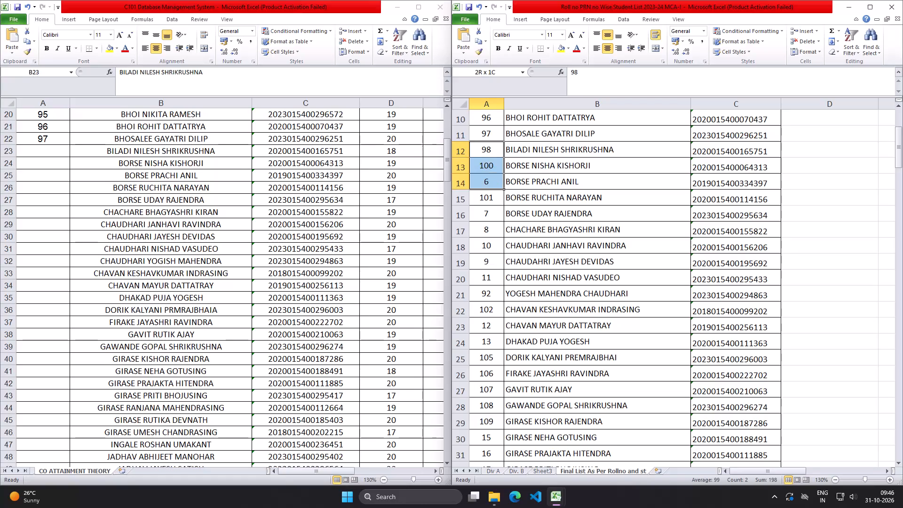
pyautogui.hotkey('shift', 'Down')
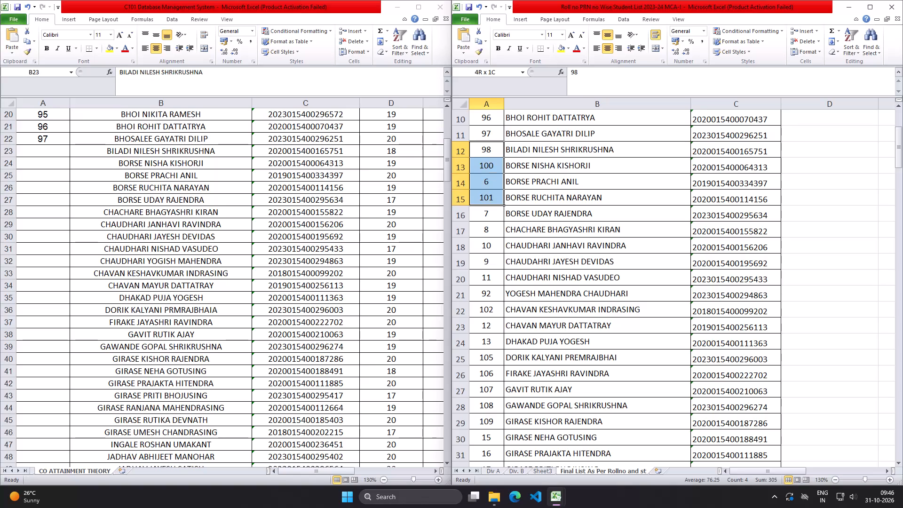
pyautogui.hotkey('shift', 'Up')
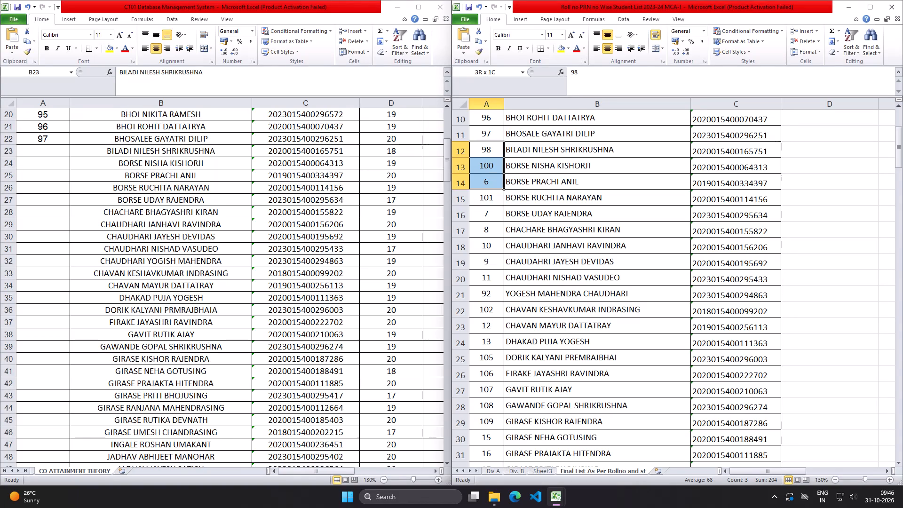
pyautogui.hotkey('shift', 'Down')
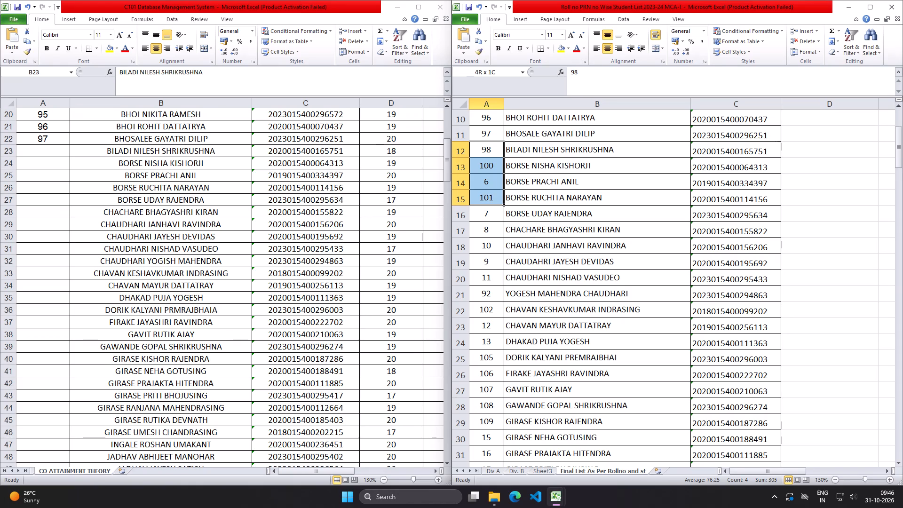
pyautogui.hotkey('shift', 'Down')
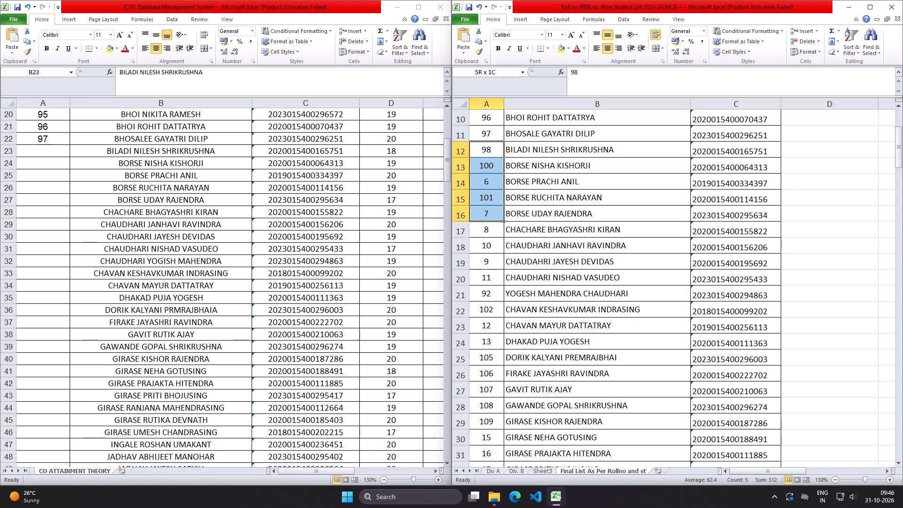
pyautogui.hotkey('shift', 'Down')
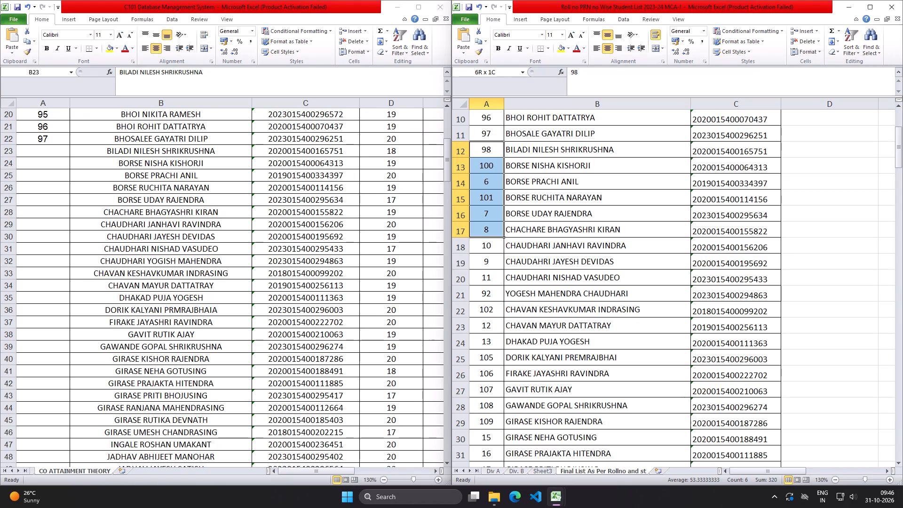
pyautogui.hotkey('shift', 'Down')
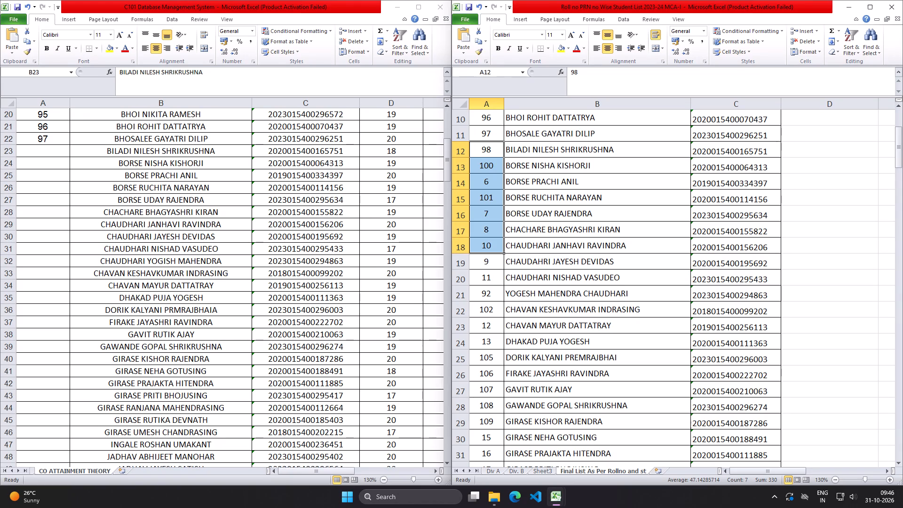
pyautogui.hotkey('ctrl', 'c')
pyautogui.click(51, 149)
pyautogui.click(51, 149)
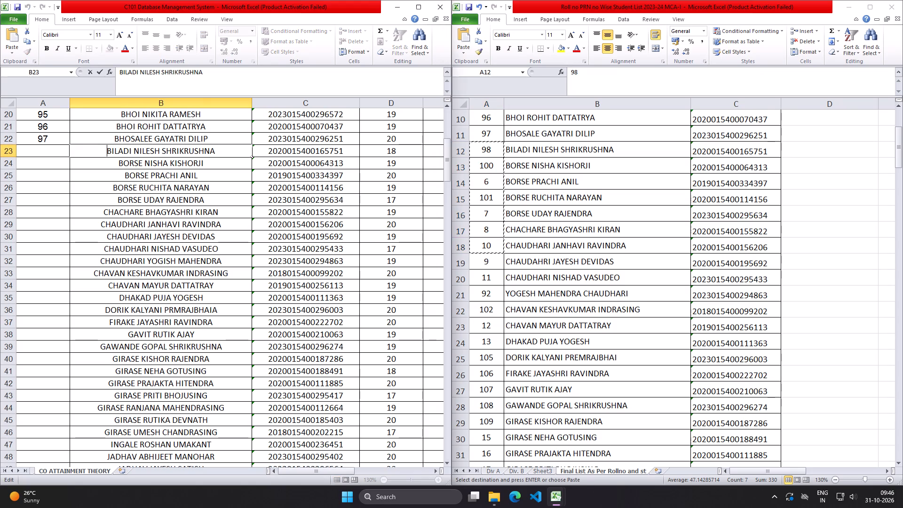
pyautogui.click(51, 149)
pyautogui.hotkey('ctrl', 'v')
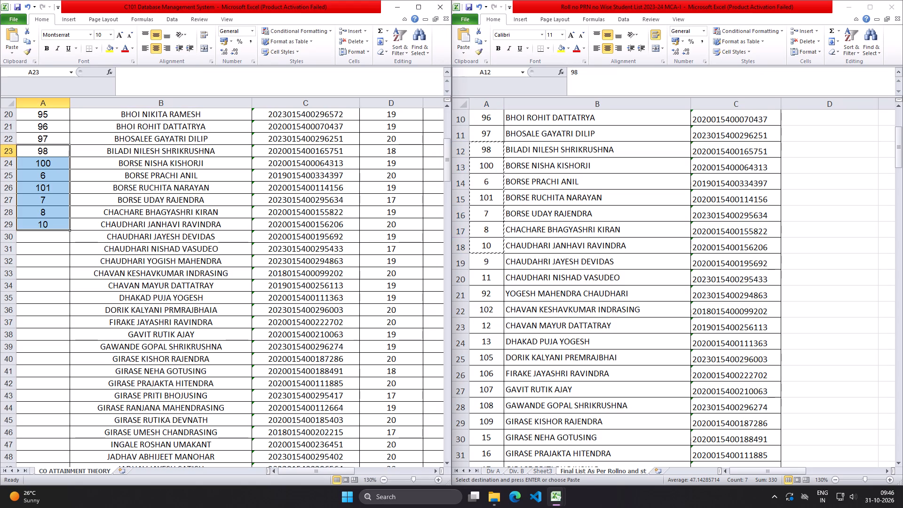
# Review the pasted roll numbers in the C101 sheet and check the student entry in row 30, ending at A30.
pyautogui.press('Down')
pyautogui.press('Down')
pyautogui.press('Down')
pyautogui.press('Down')
pyautogui.press('Down')
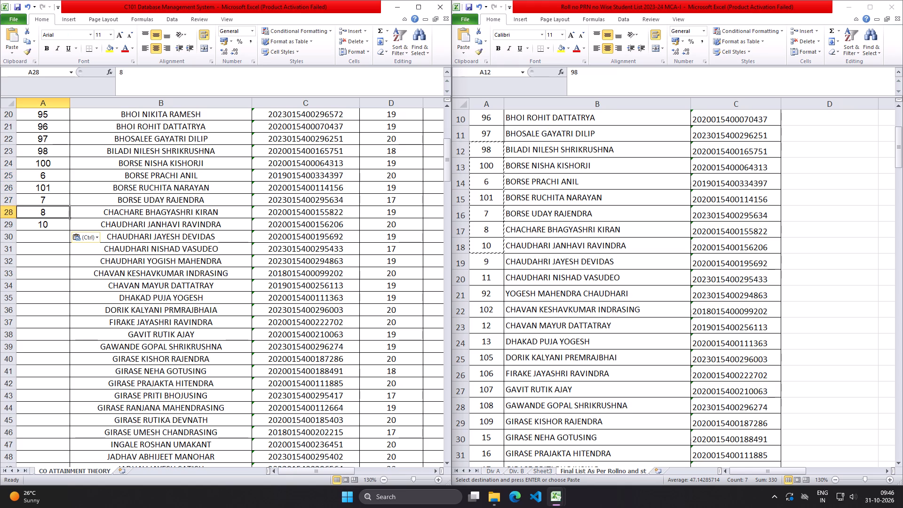
pyautogui.press('Down')
pyautogui.press('Down')
pyautogui.press('Right')
pyautogui.press('Right')
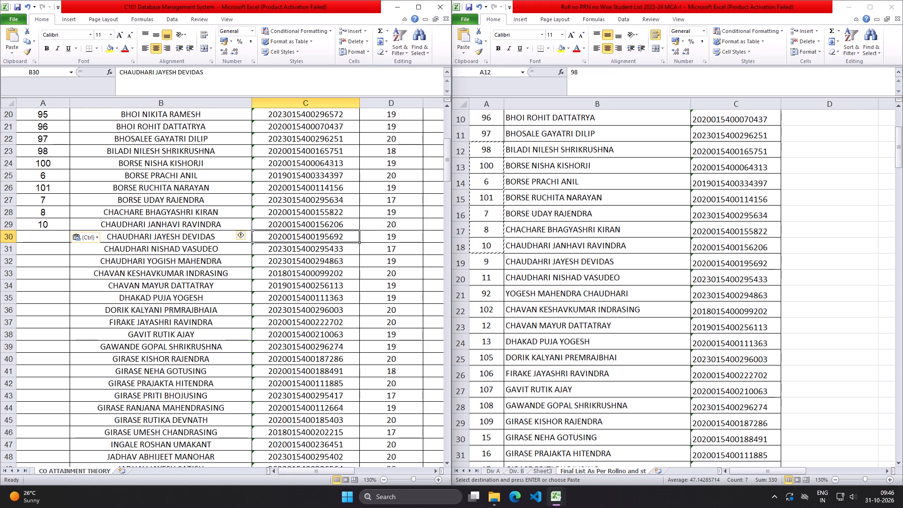
pyautogui.press('Right')
pyautogui.press('Right')
pyautogui.press('Right')
pyautogui.press('Left')
pyautogui.press('Left')
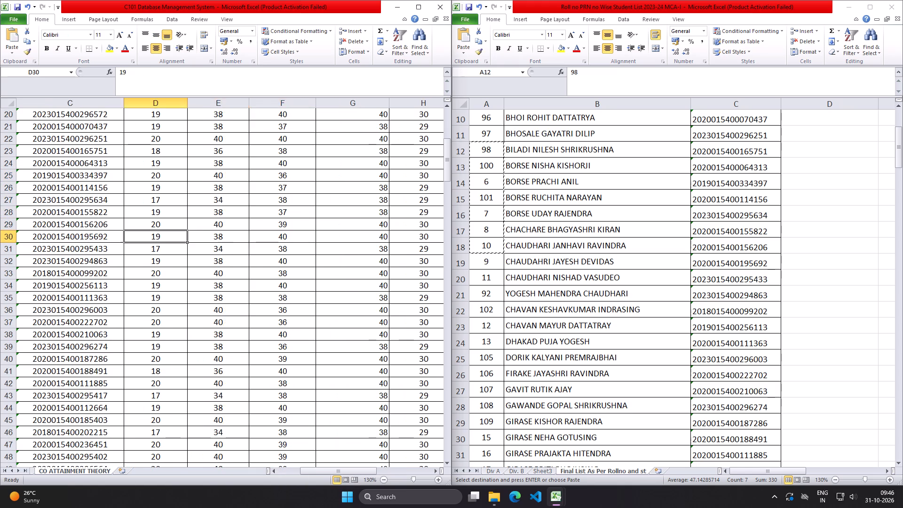
pyautogui.press('Left')
pyautogui.press('Left')
pyautogui.press('Left')
pyautogui.press('Left')
pyautogui.press('Left')
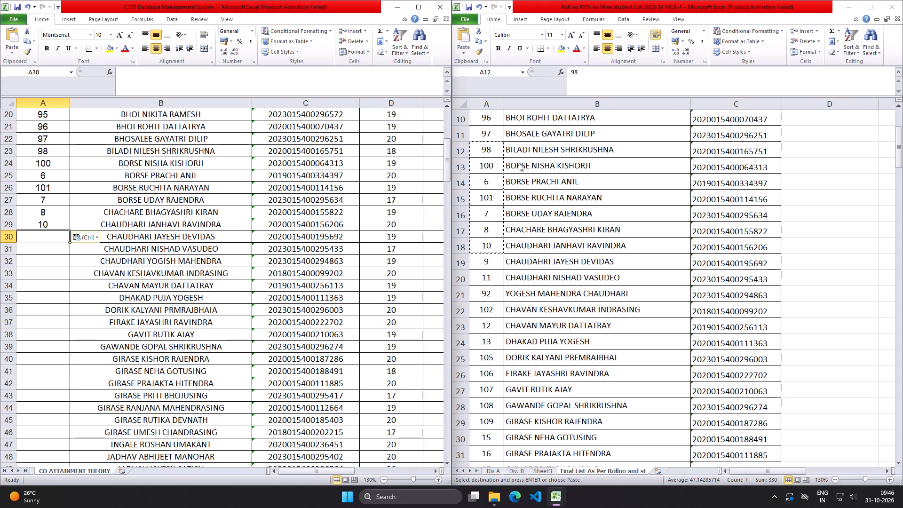
# Copy the roll numbers in A19:A21 of the student list into A30:A32 of the C101 sheet.
pyautogui.click(521, 260)
pyautogui.click(488, 263)
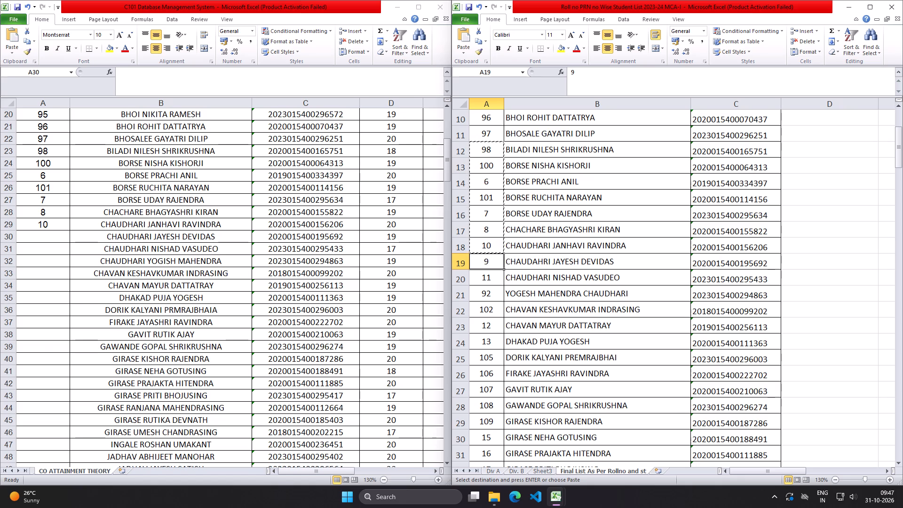
pyautogui.hotkey('shift', 'Down')
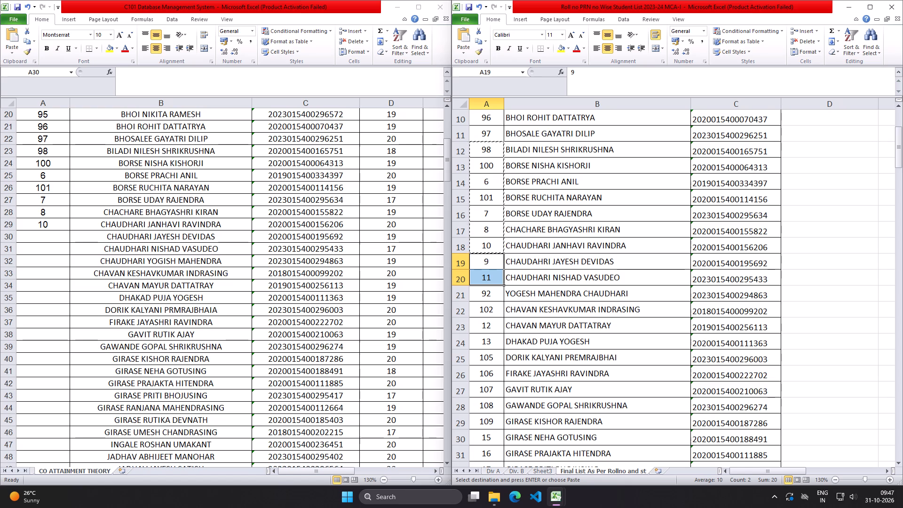
pyautogui.hotkey('shift', 'Down')
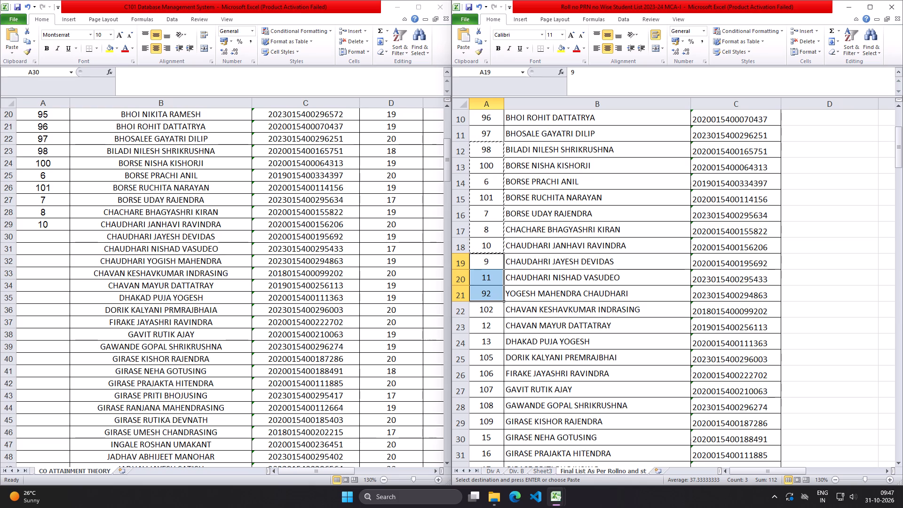
pyautogui.hotkey('ctrl', 'c')
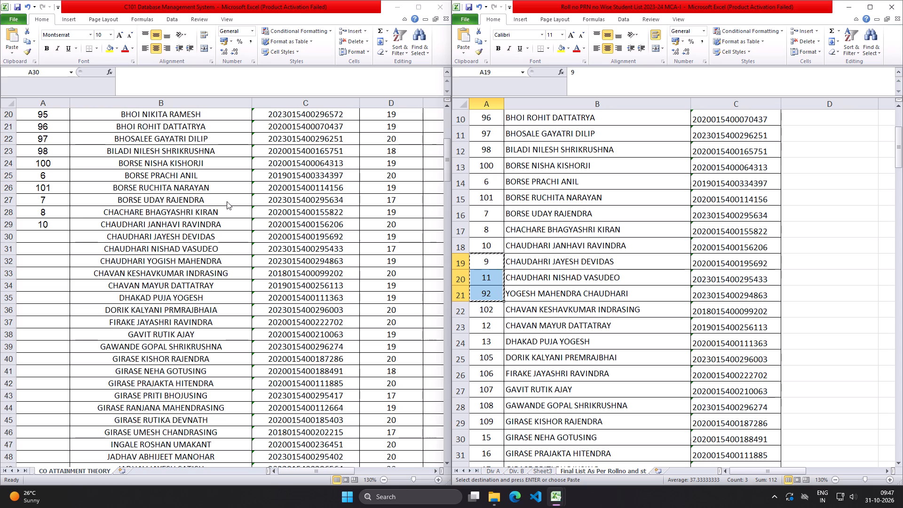
pyautogui.click(42, 237)
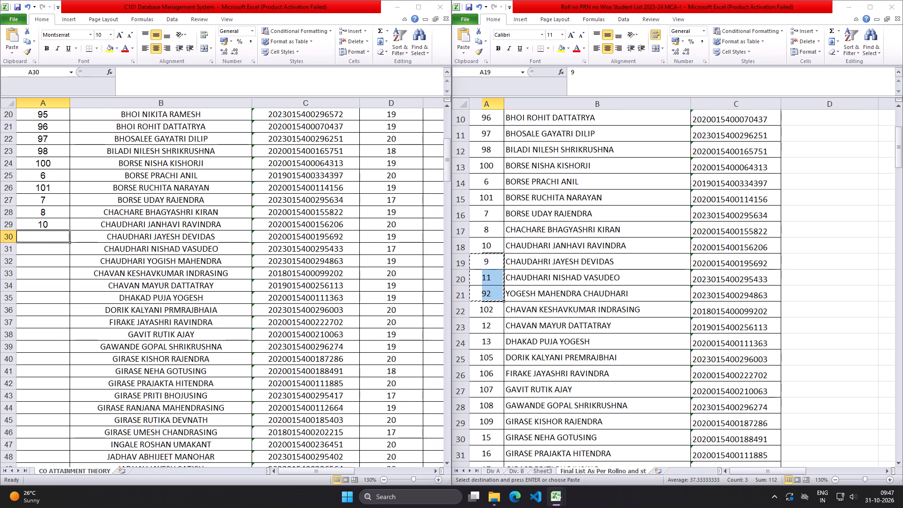
pyautogui.hotkey('ctrl', 'v')
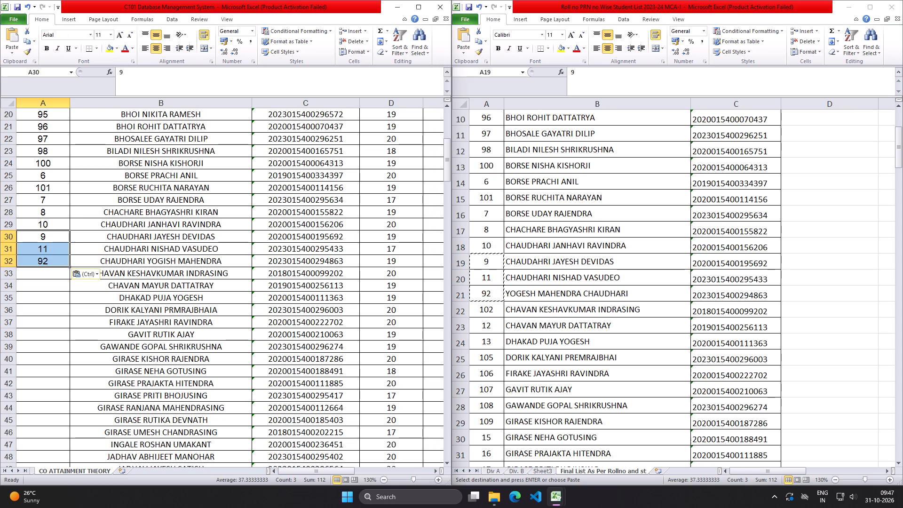
# Compare the names in C101 rows 30 to 33 with the student list, ending at the name in B33.
pyautogui.press('Down')
pyautogui.press('Down')
pyautogui.press('Right')
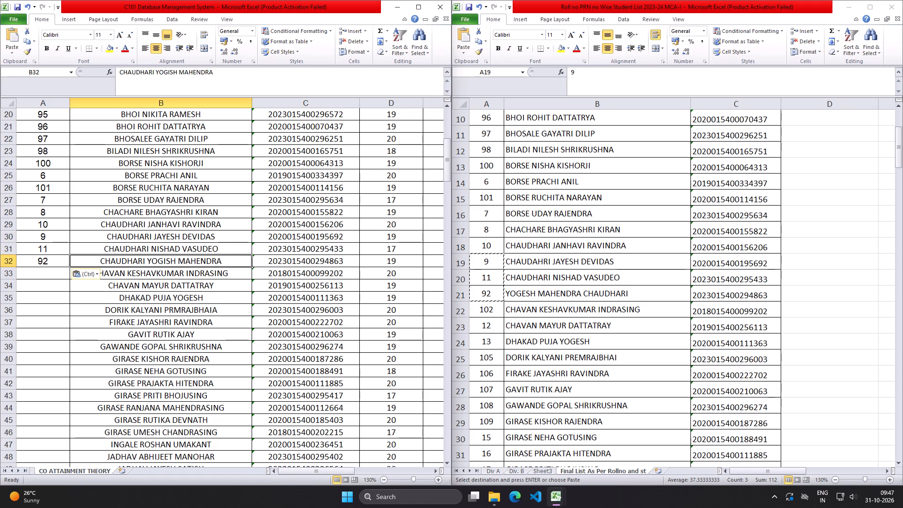
pyautogui.press('Left')
pyautogui.press('Down')
pyautogui.press('Right')
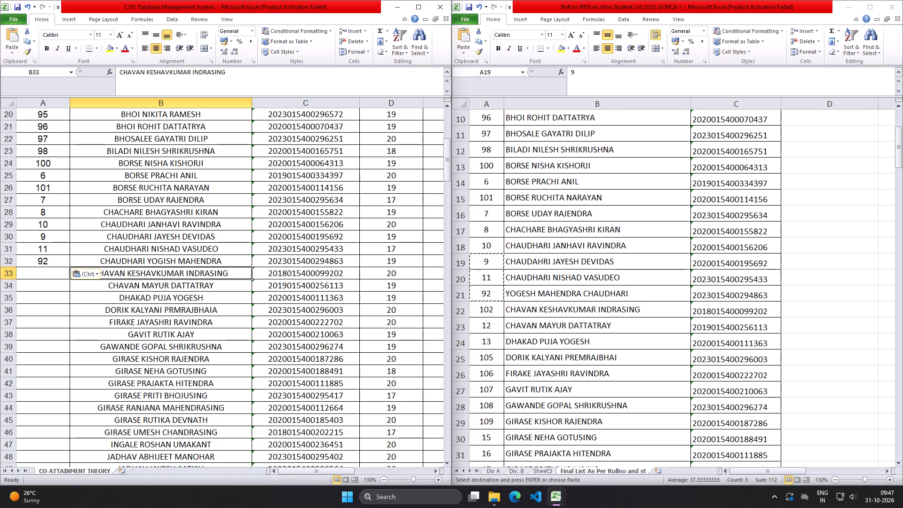
pyautogui.click(94, 231)
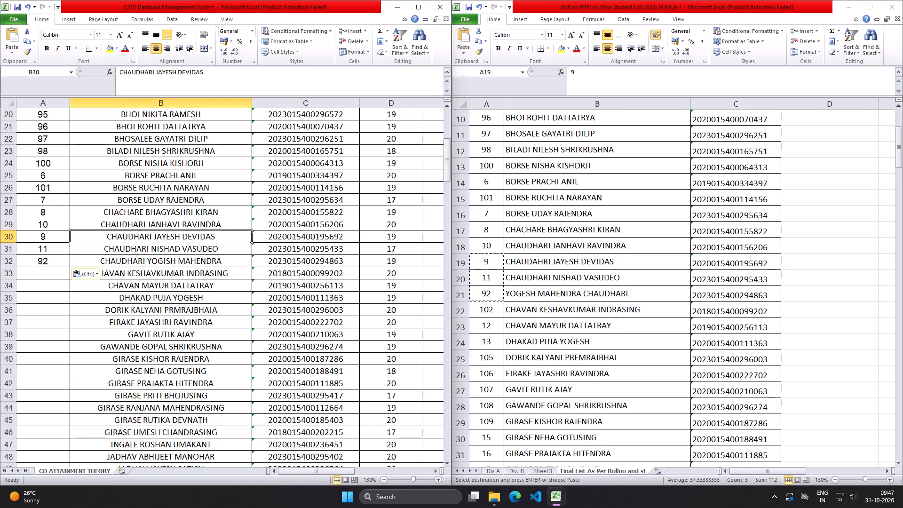
pyautogui.doubleClick(96, 235)
pyautogui.click(96, 235)
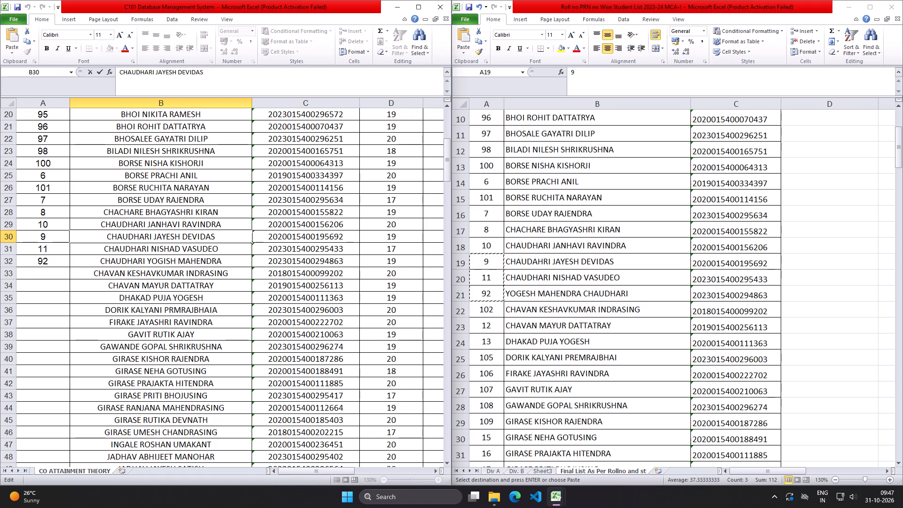
pyautogui.click(93, 271)
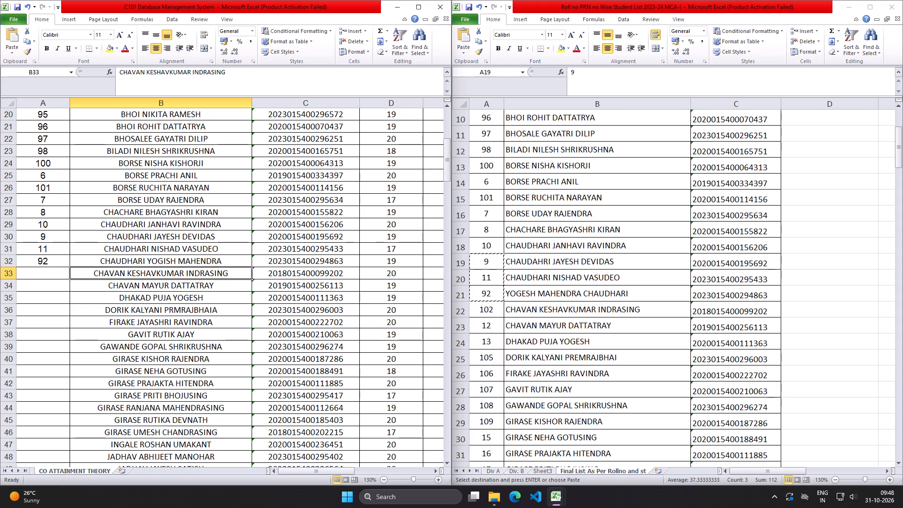
# Copy the roll numbers in A22:A28 of the student list into the C101 sheet's Sr. No column at A33:A39.
pyautogui.click(484, 310)
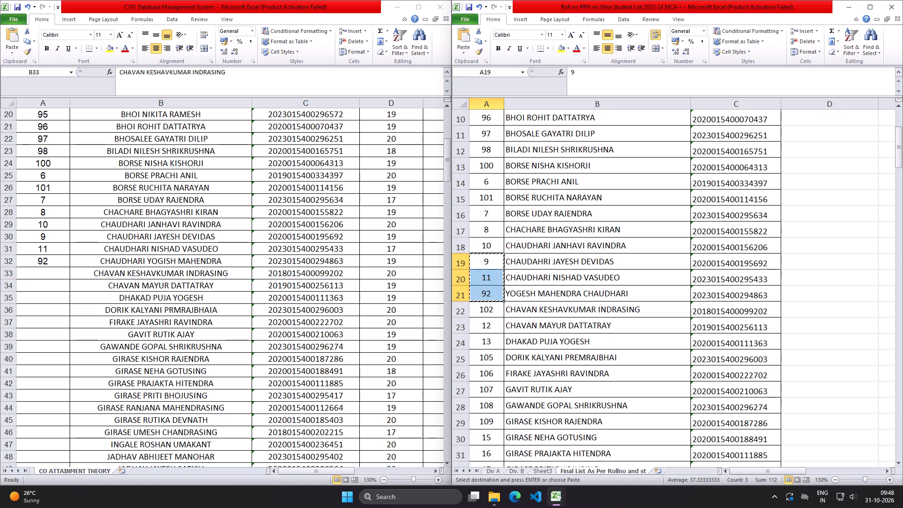
pyautogui.click(484, 310)
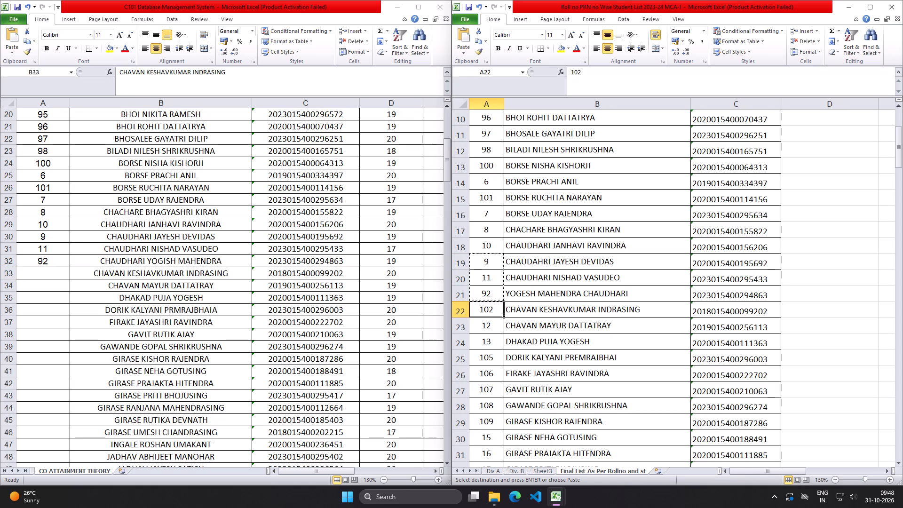
pyautogui.hotkey('shift', 'Down')
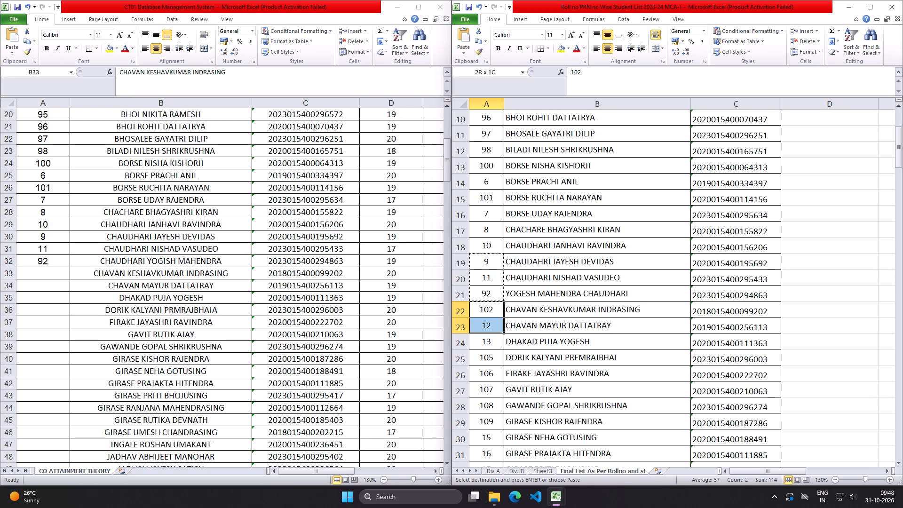
pyautogui.hotkey('shift', 'Down')
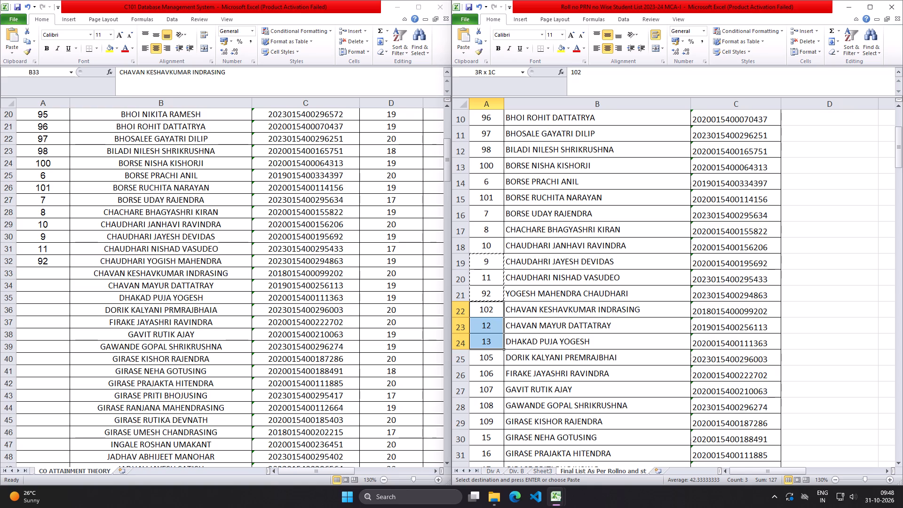
pyautogui.hotkey('shift', 'Down')
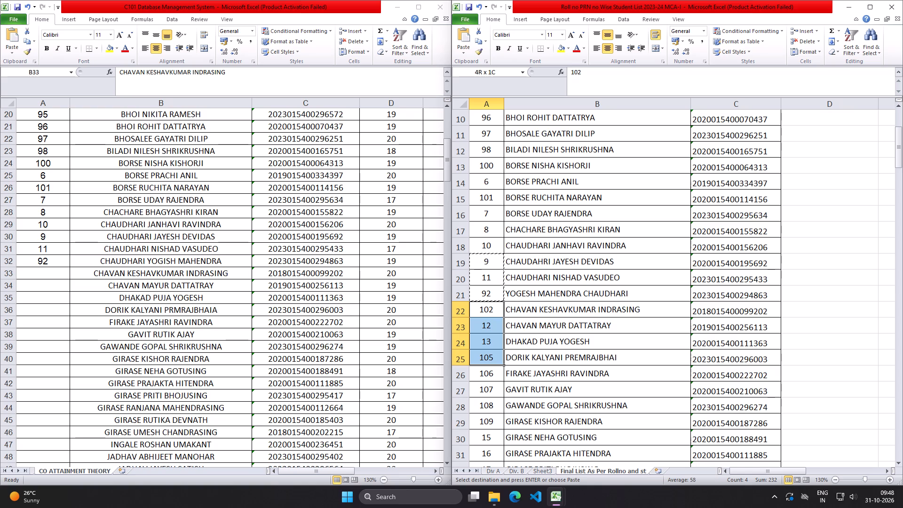
pyautogui.hotkey('shift', 'Down')
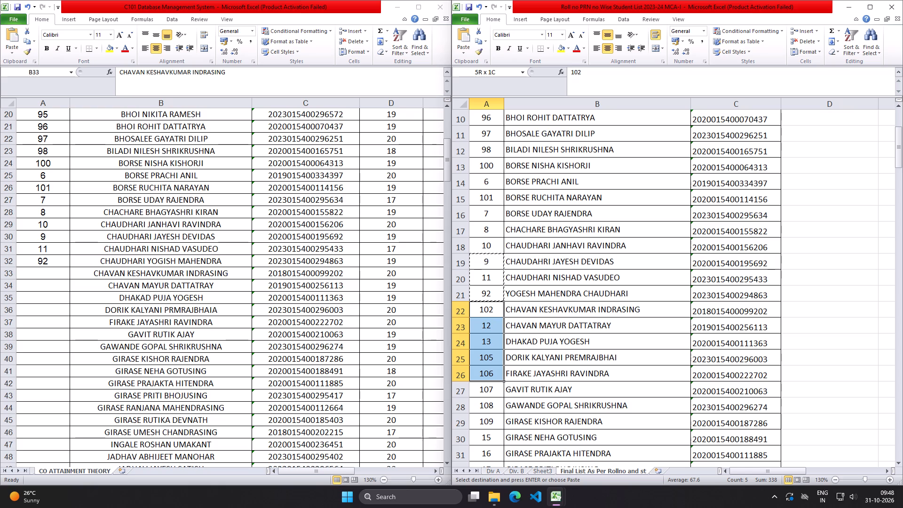
pyautogui.hotkey('shift', 'Down')
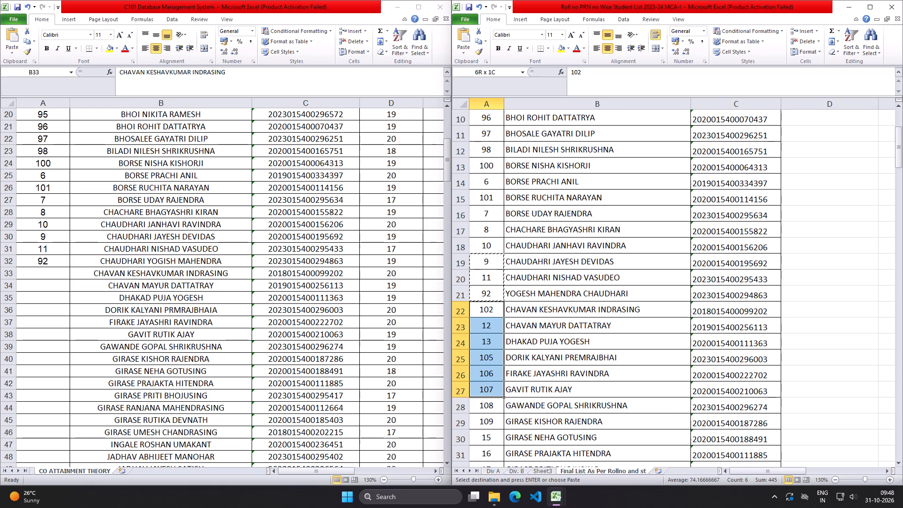
pyautogui.hotkey('shift', 'Down')
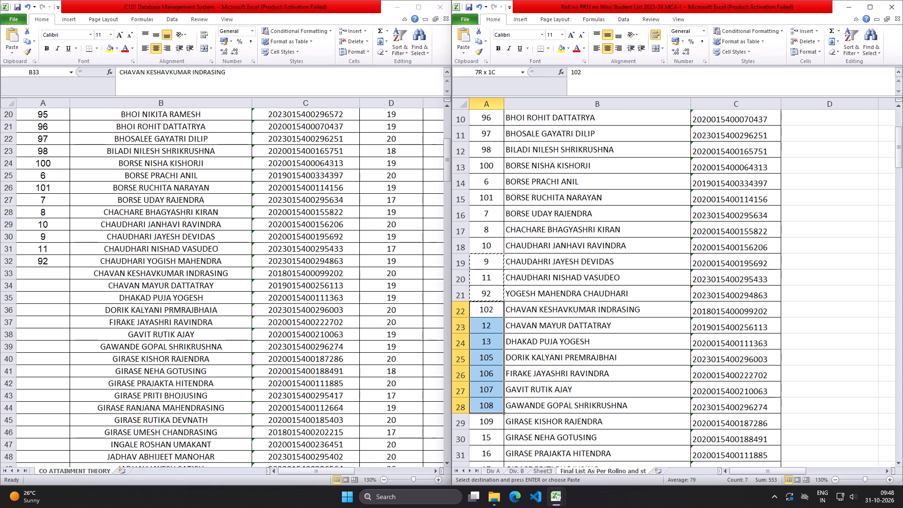
pyautogui.hotkey('ctrl', 'c')
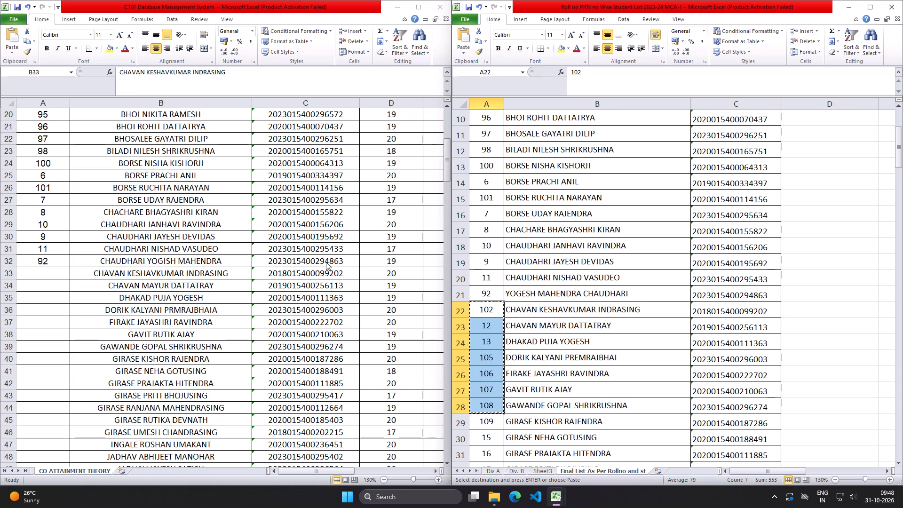
pyautogui.click(45, 269)
pyautogui.click(45, 269)
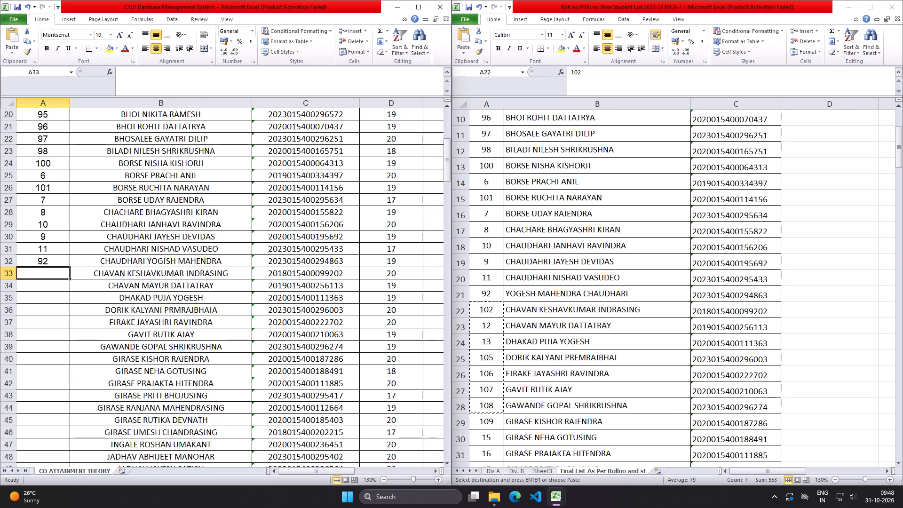
pyautogui.hotkey('ctrl', 'v')
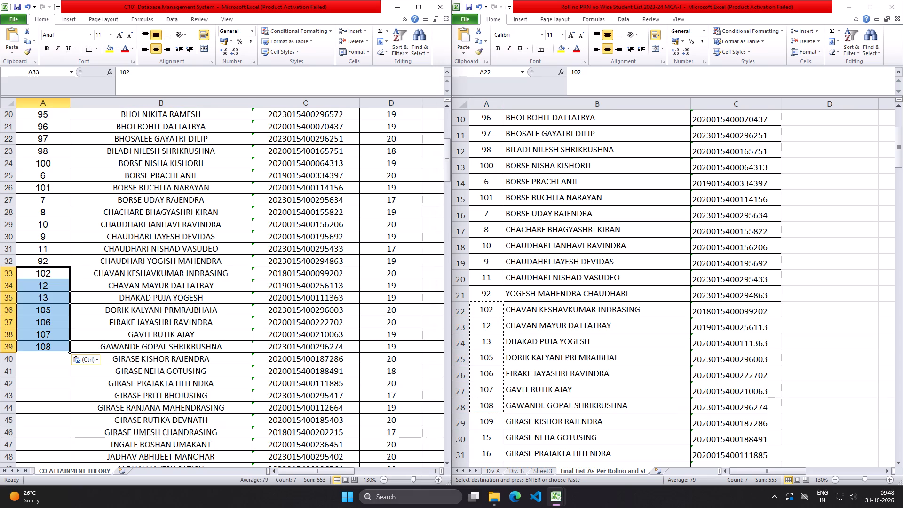
# Copy the roll numbers in A29:A35 of the student list into A40:A46 of the C101 sheet.
pyautogui.click(484, 424)
pyautogui.click(484, 424)
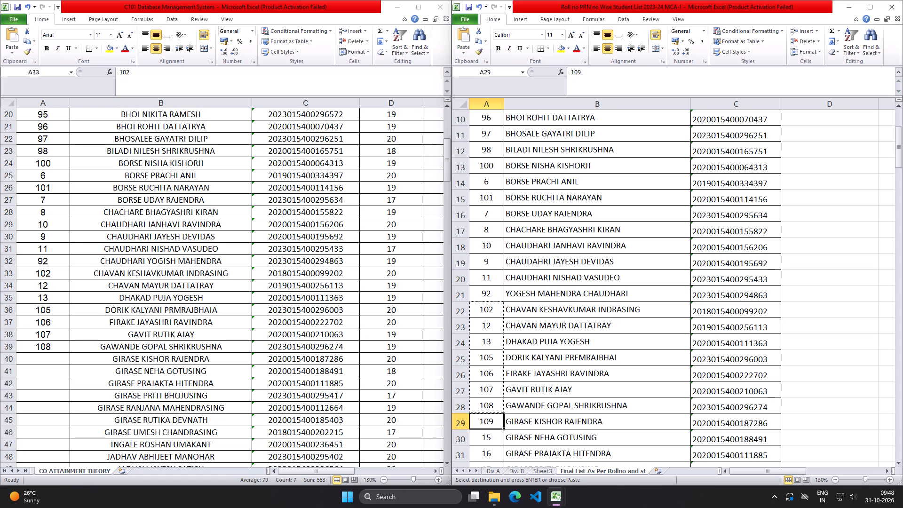
pyautogui.hotkey('shift', 'Down')
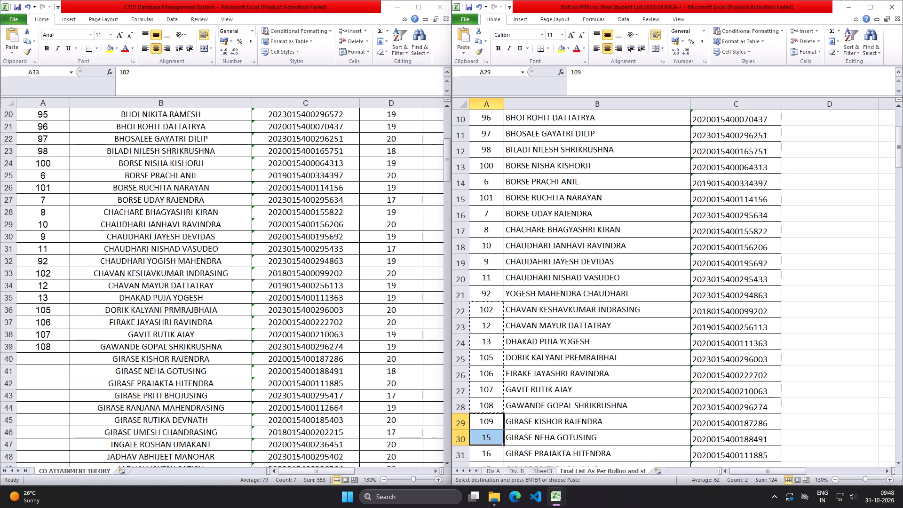
pyautogui.click(125, 349)
pyautogui.click(121, 359)
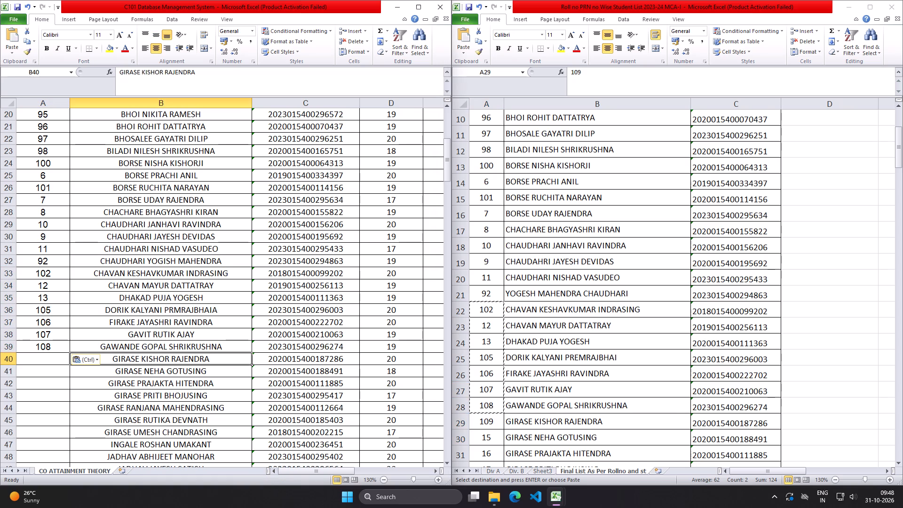
pyautogui.keyDown('ctrl'); pyautogui.scroll(1, 121, 359); pyautogui.keyUp('ctrl')
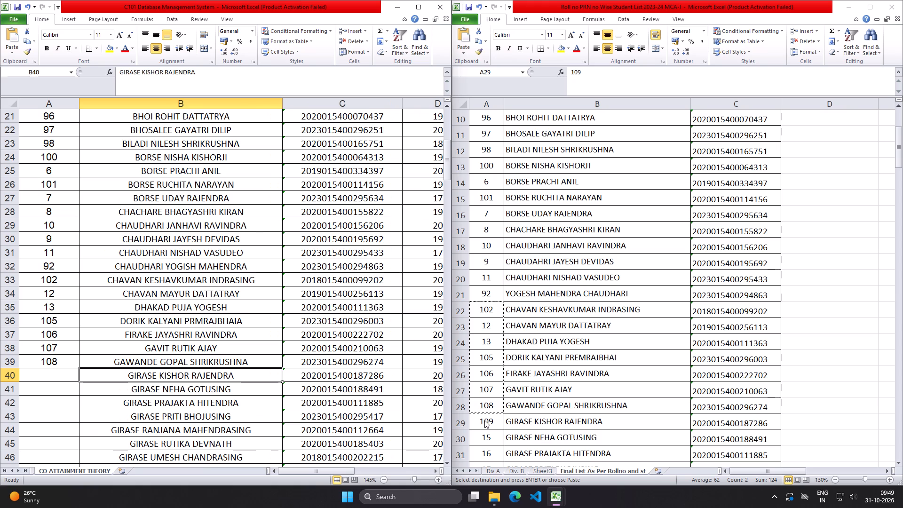
pyautogui.click(484, 420)
pyautogui.click(489, 427)
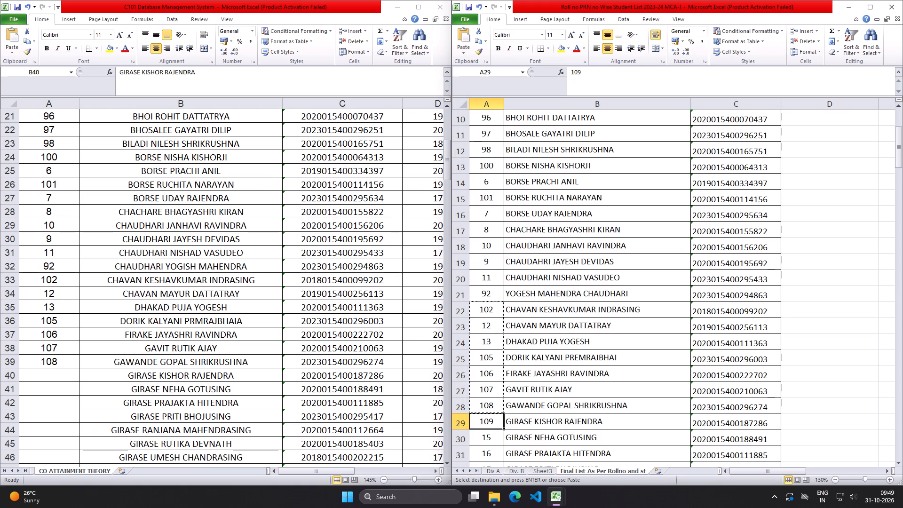
pyautogui.scroll(-1, 512, 429)
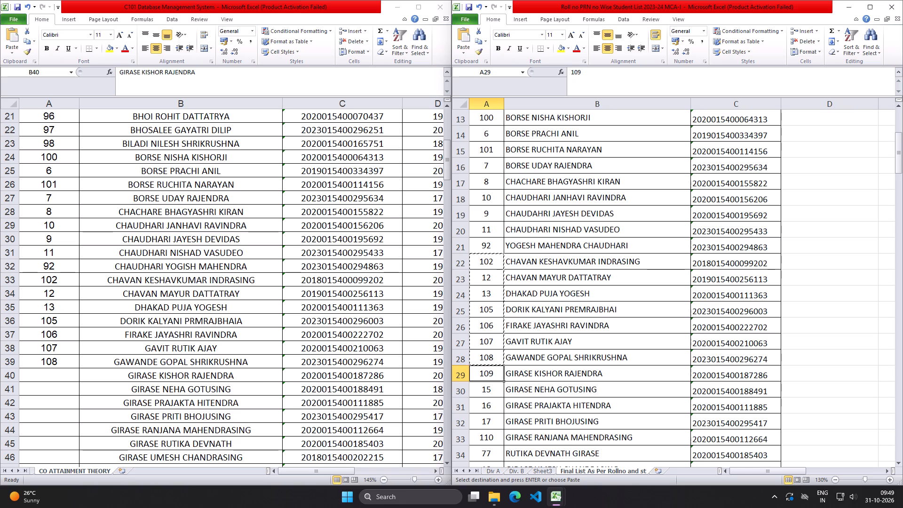
pyautogui.hotkey('shift', 'Down')
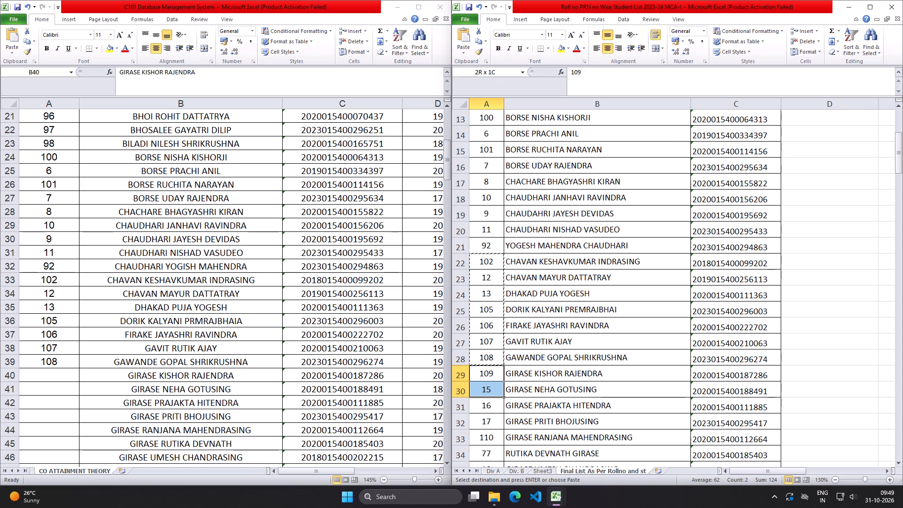
pyautogui.hotkey('shift', 'Down')
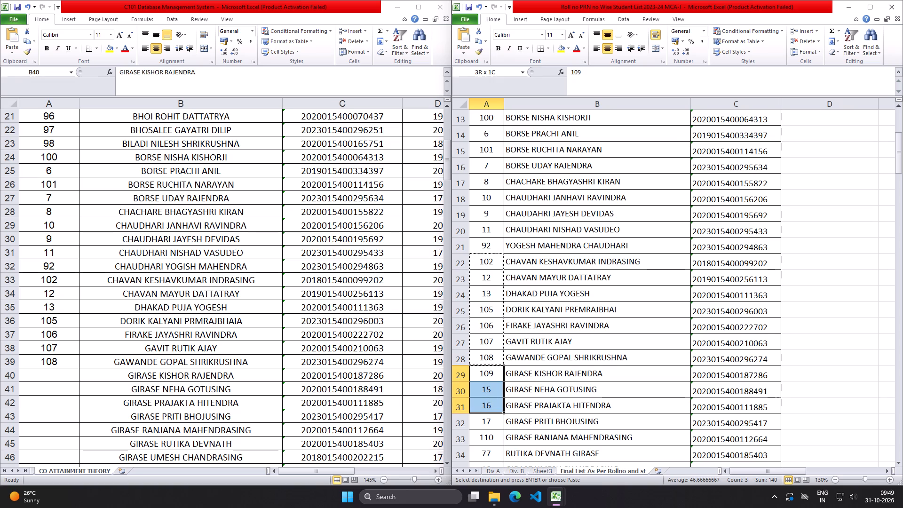
pyautogui.hotkey('shift', 'Down')
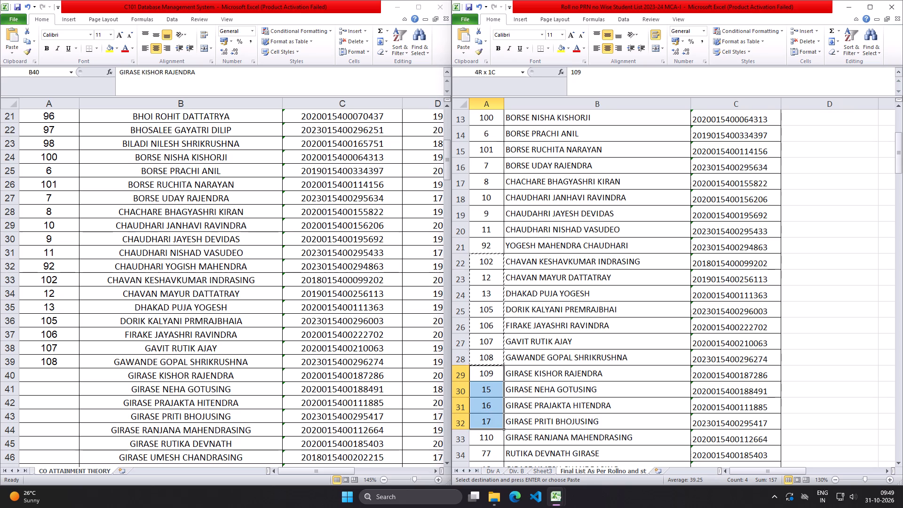
pyautogui.hotkey('shift', 'Down')
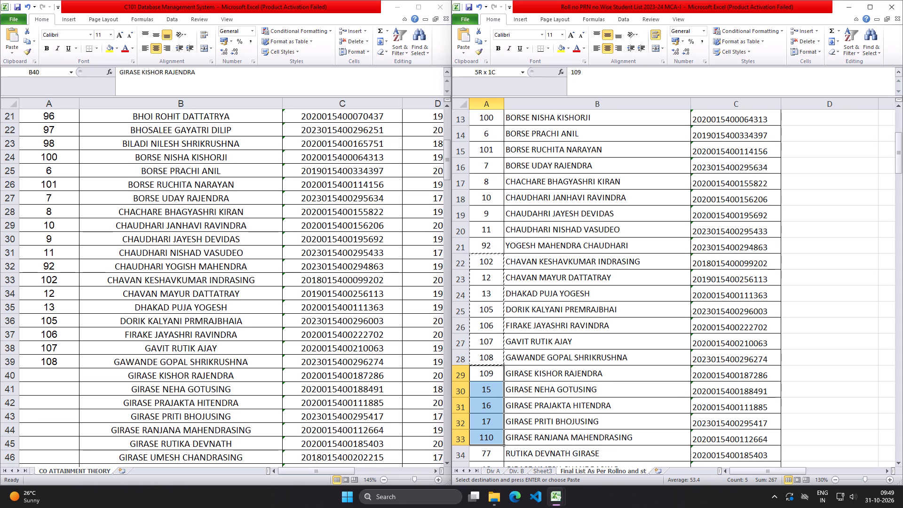
pyautogui.hotkey('shift', 'Down')
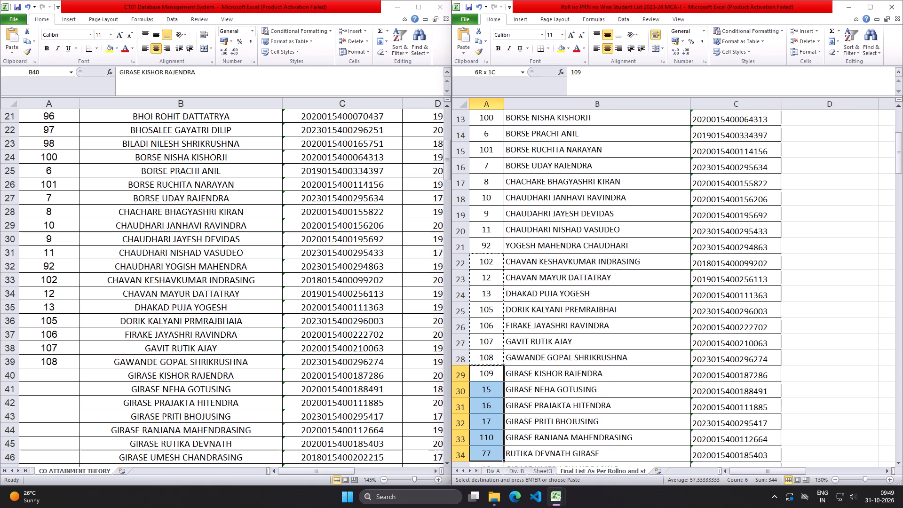
pyautogui.hotkey('shift', 'Down')
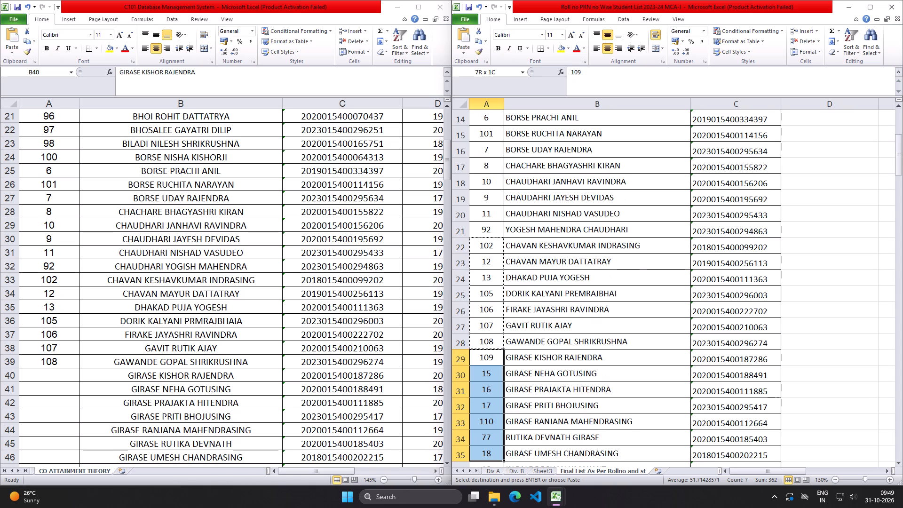
pyautogui.hotkey('ctrl', 'c')
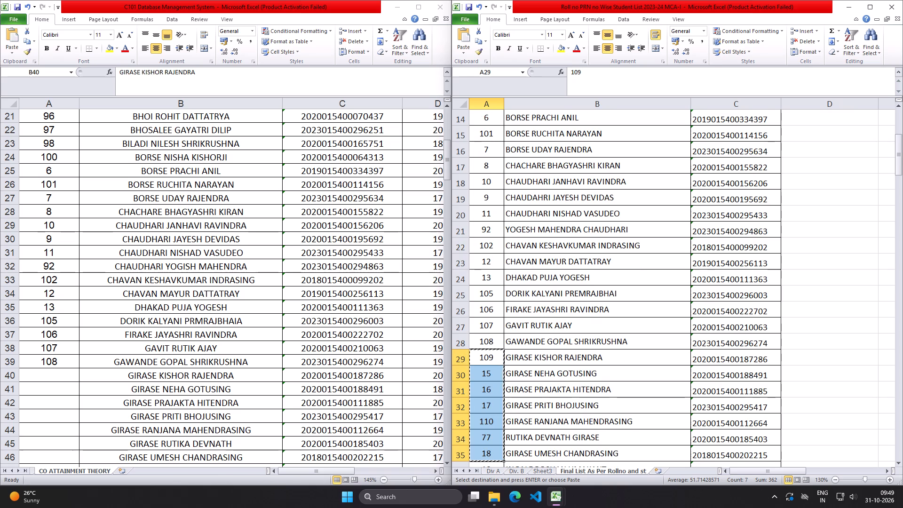
pyautogui.click(60, 372)
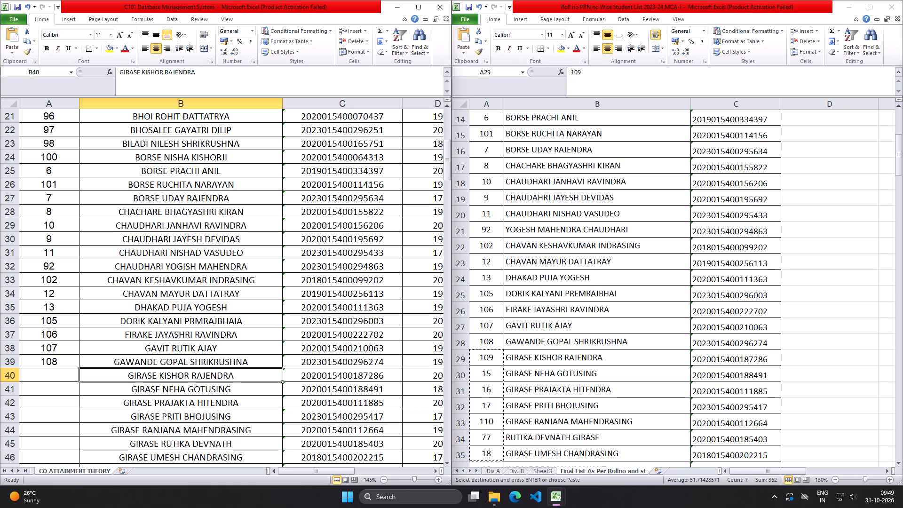
pyautogui.click(58, 375)
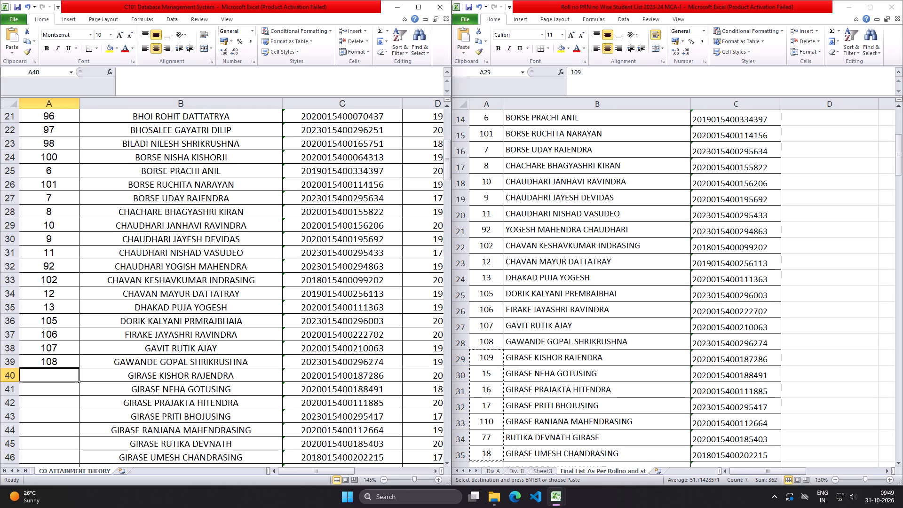
pyautogui.hotkey('ctrl', 'v')
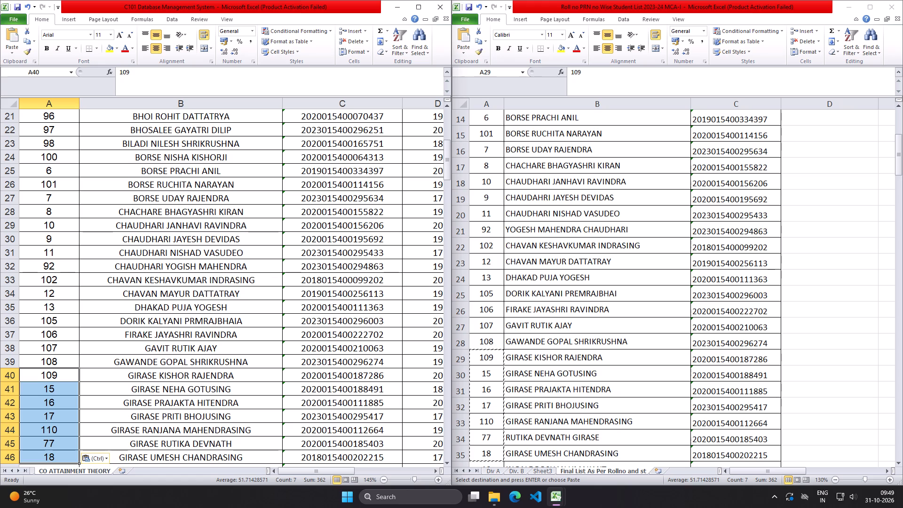
# Compare the names from C101 row 47 onward with the student list, ending at the matching name in B36 of the list.
pyautogui.scroll(-1, 188, 397)
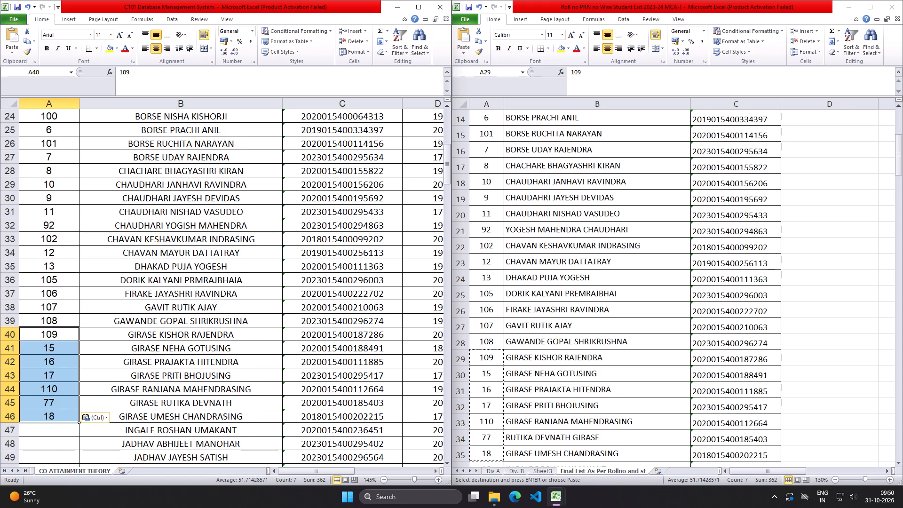
pyautogui.scroll(-1, 188, 397)
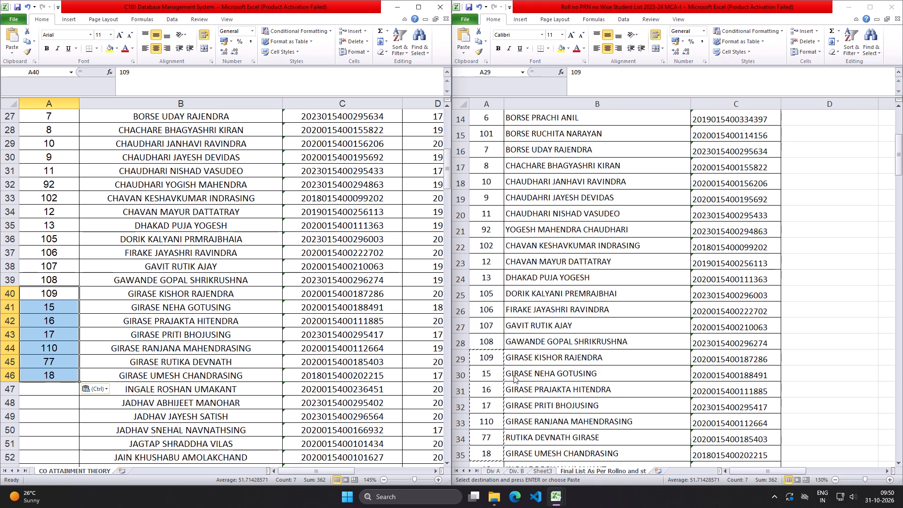
pyautogui.scroll(-1, 518, 440)
pyautogui.scroll(1, 518, 440)
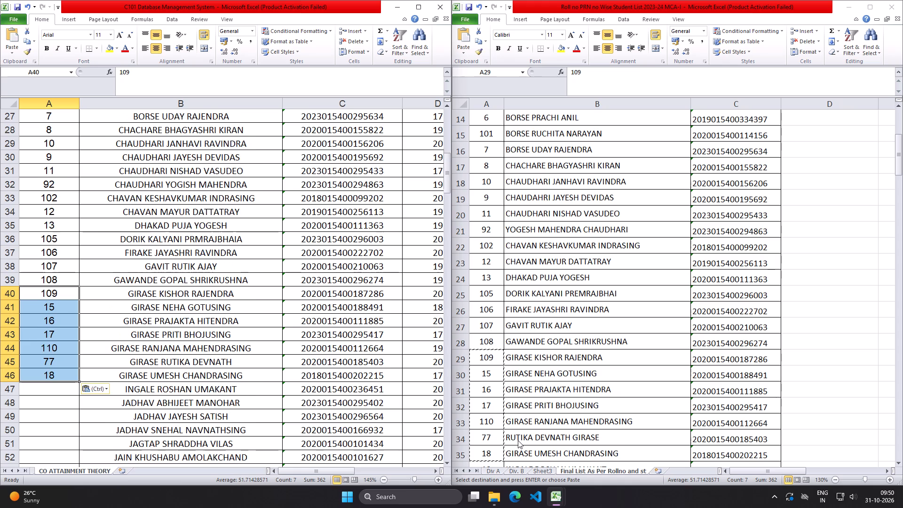
pyautogui.click(205, 412)
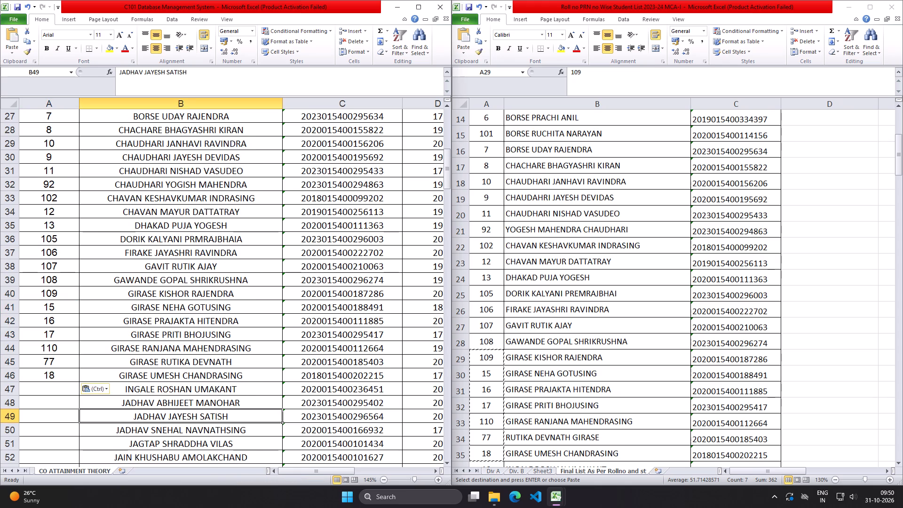
pyautogui.click(160, 390)
pyautogui.scroll(-1, 507, 420)
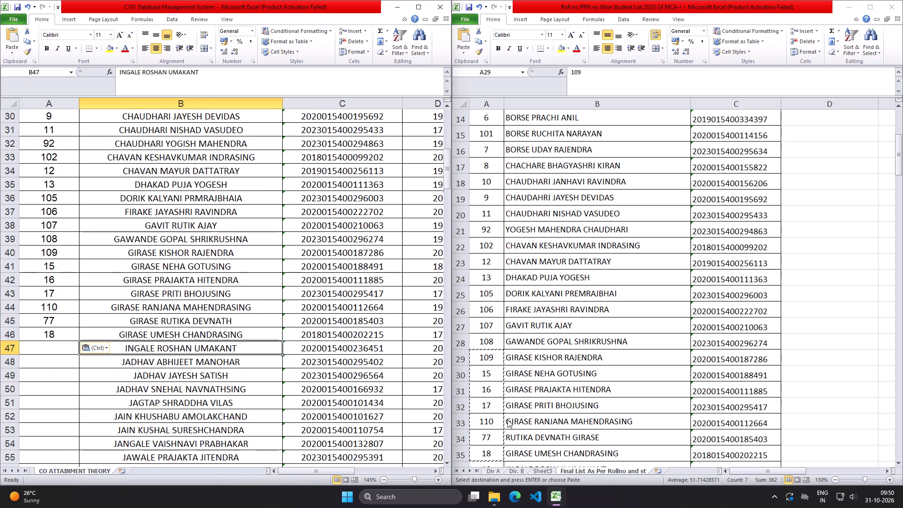
pyautogui.scroll(1, 507, 420)
pyautogui.click(510, 420)
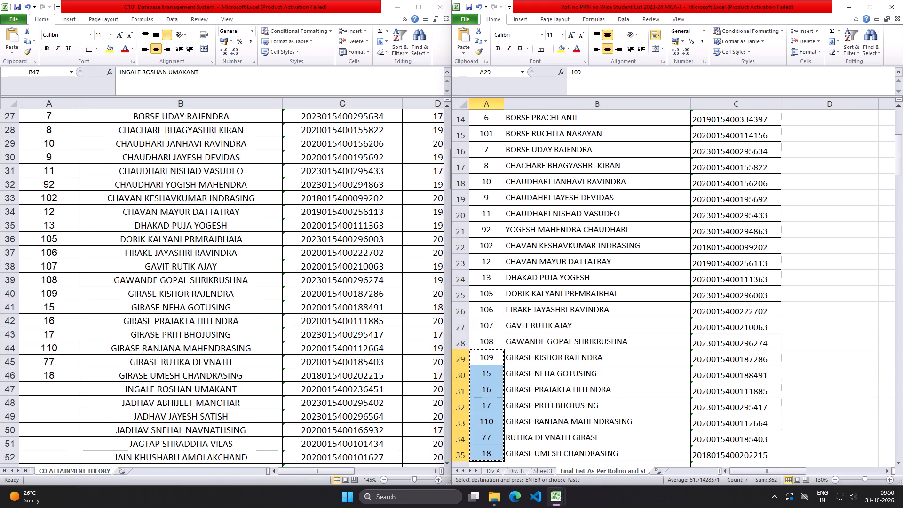
pyautogui.scroll(-2, 511, 419)
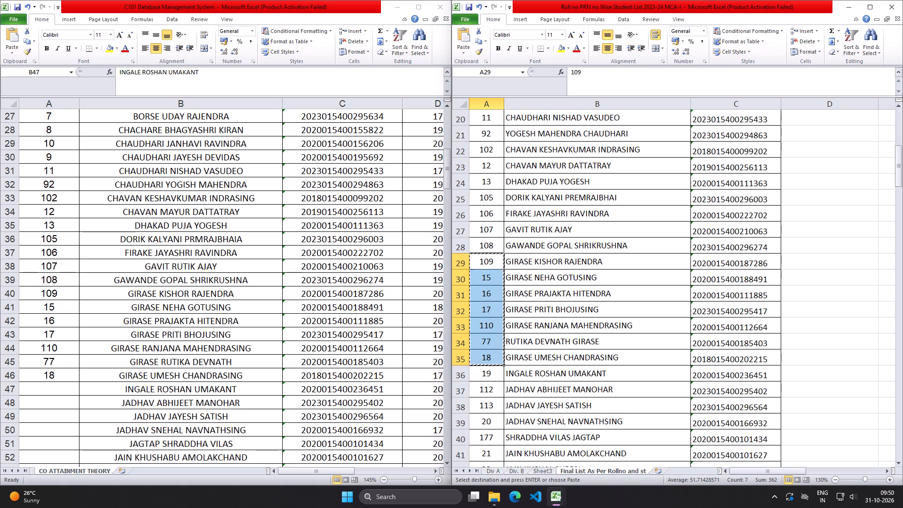
pyautogui.click(538, 372)
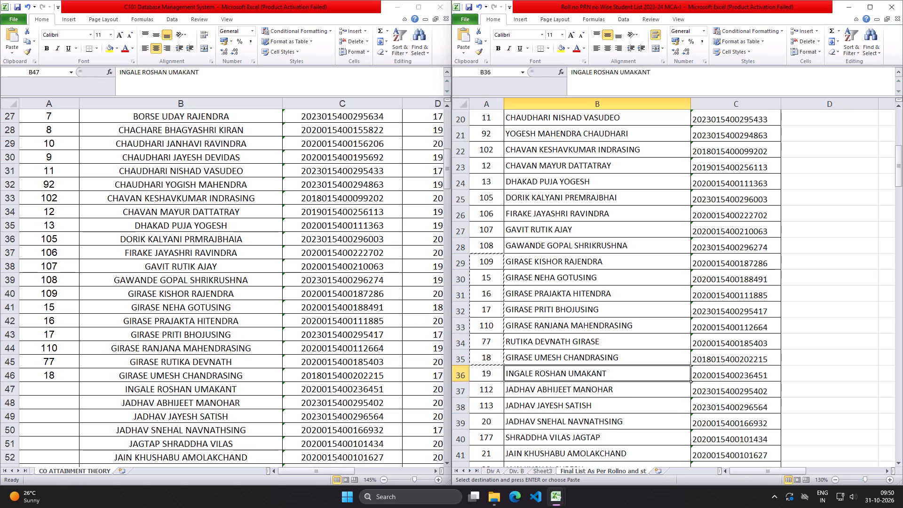
# Copy the roll numbers in A36:A41 of the student list into A47:A52 of the C101 sheet's Sr. No column.
pyautogui.click(492, 378)
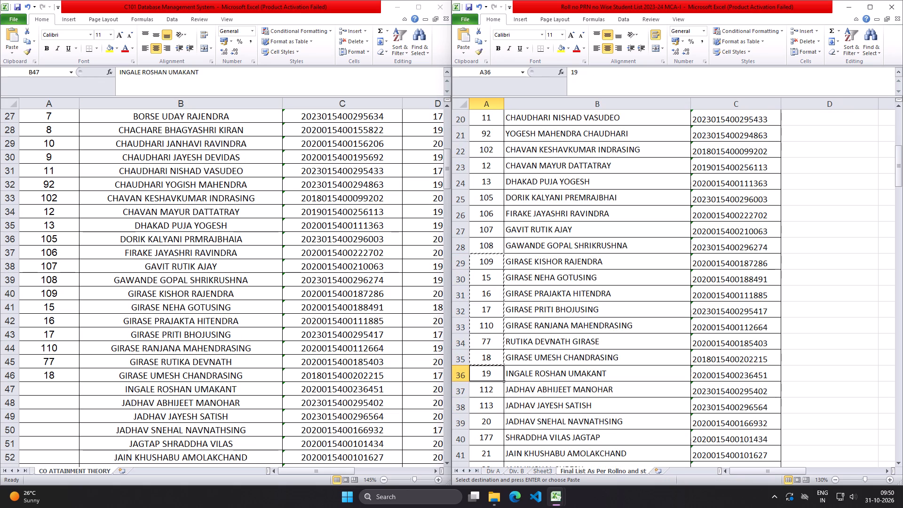
pyautogui.press('Left')
pyautogui.press('Left')
pyautogui.press('Left')
pyautogui.press('Left')
pyautogui.press('Right')
pyautogui.press('Left')
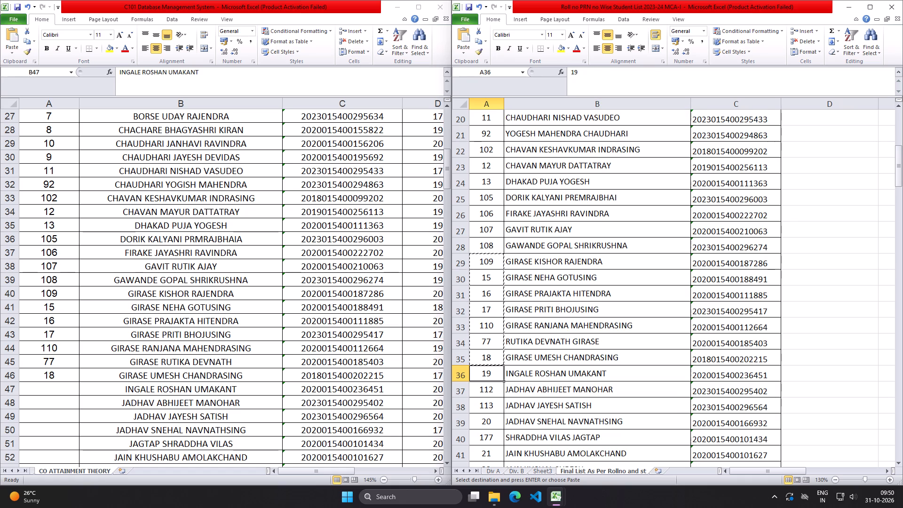
pyautogui.hotkey('shift', 'Down')
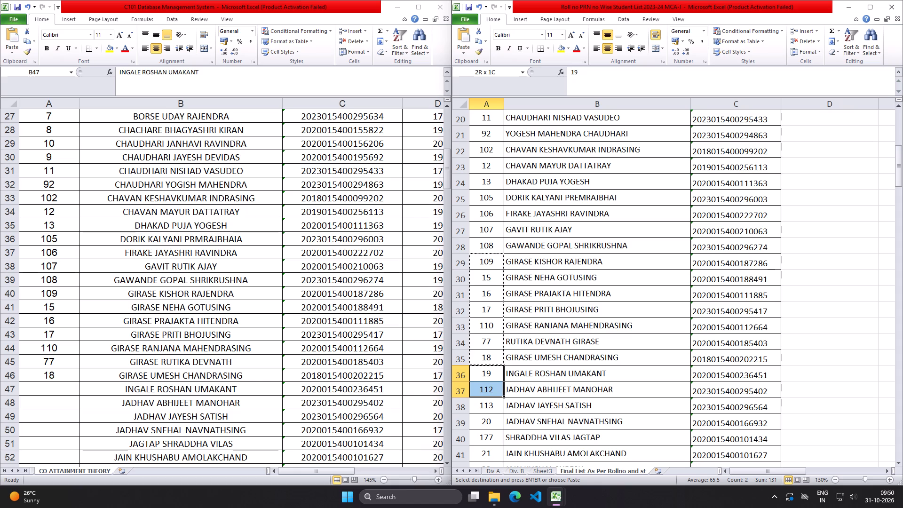
pyautogui.hotkey('shift', 'Down')
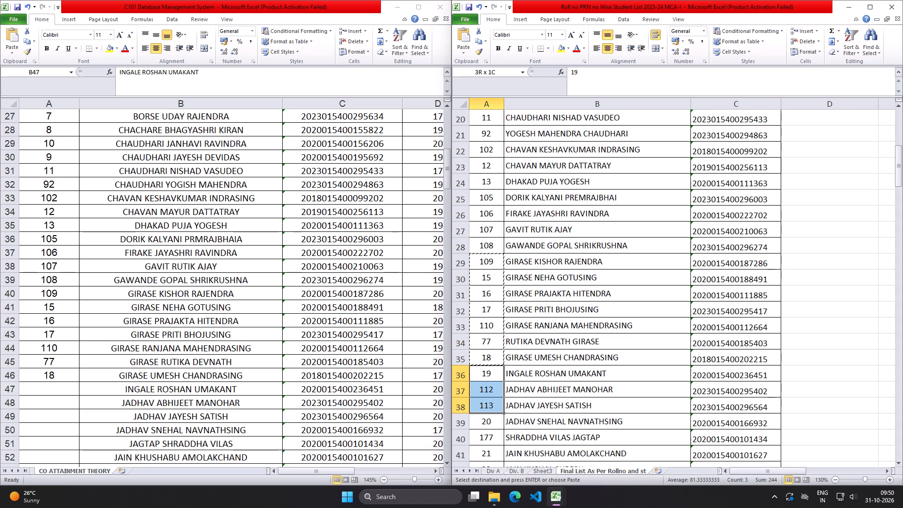
pyautogui.hotkey('shift', 'Down')
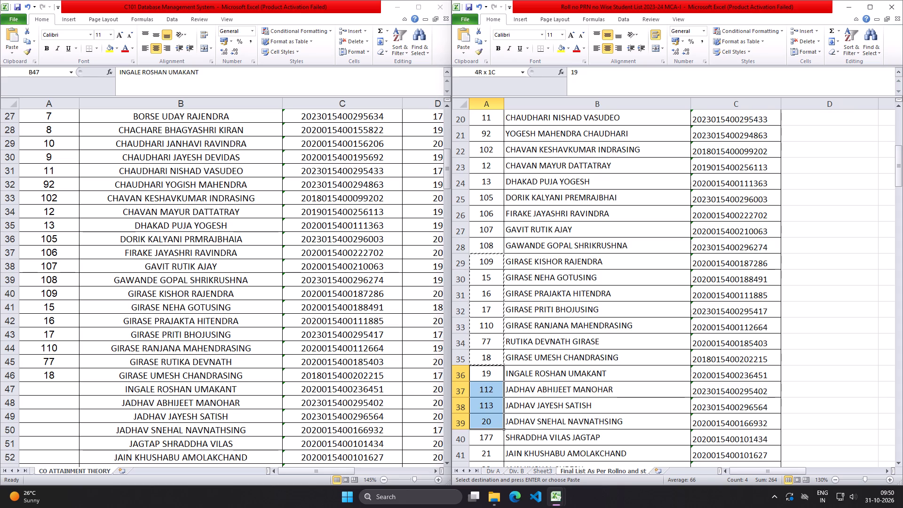
pyautogui.hotkey('shift', 'Down')
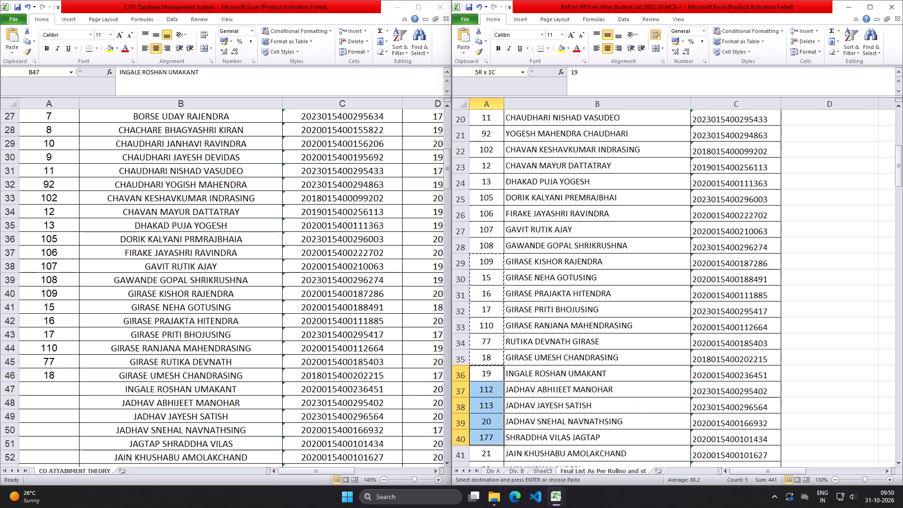
pyautogui.hotkey('shift', 'Down')
pyautogui.hotkey('ctrl', 'c')
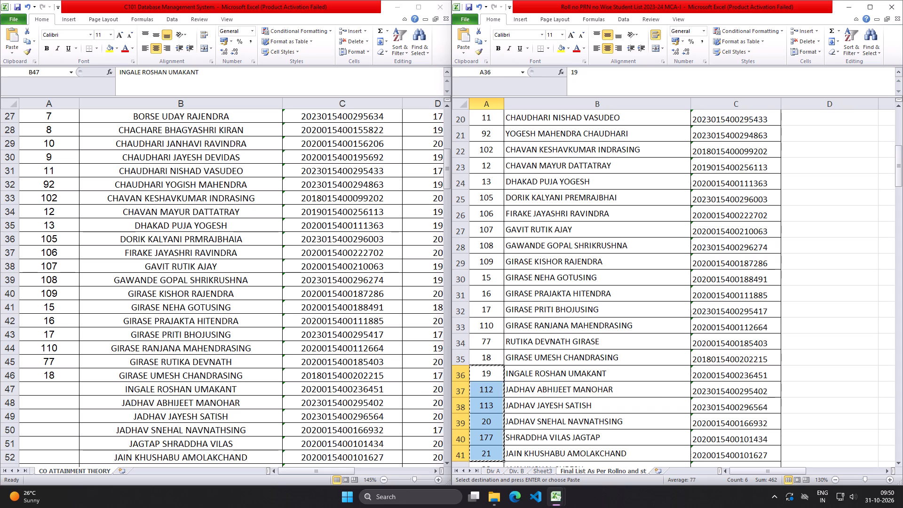
pyautogui.click(45, 385)
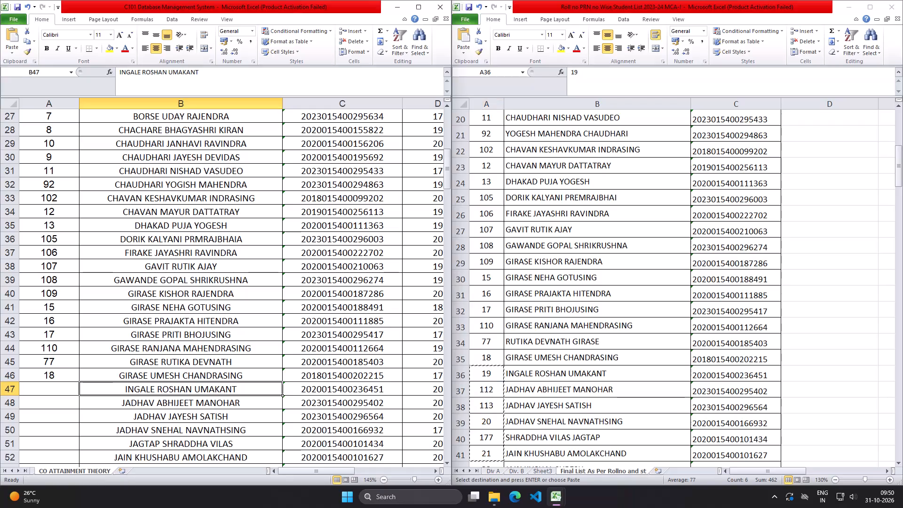
pyautogui.click(45, 385)
pyautogui.hotkey('ctrl', 'v')
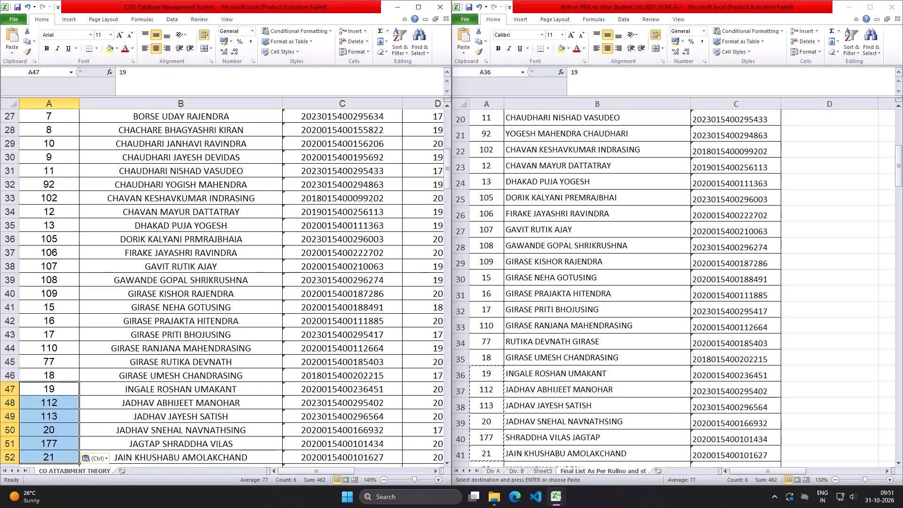
# Compare the names from C101 row 53 onward with those from row 42 onward in the student list.
pyautogui.scroll(-3, 156, 420)
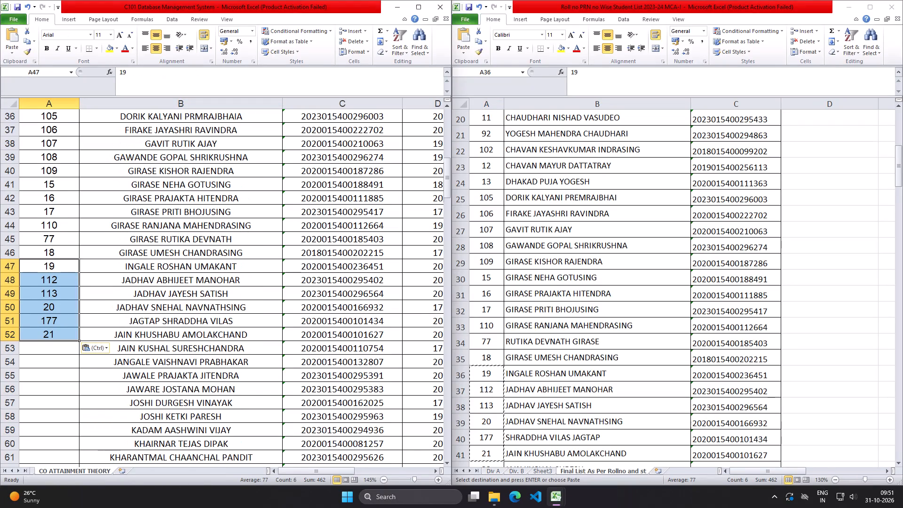
pyautogui.click(538, 452)
pyautogui.click(538, 452)
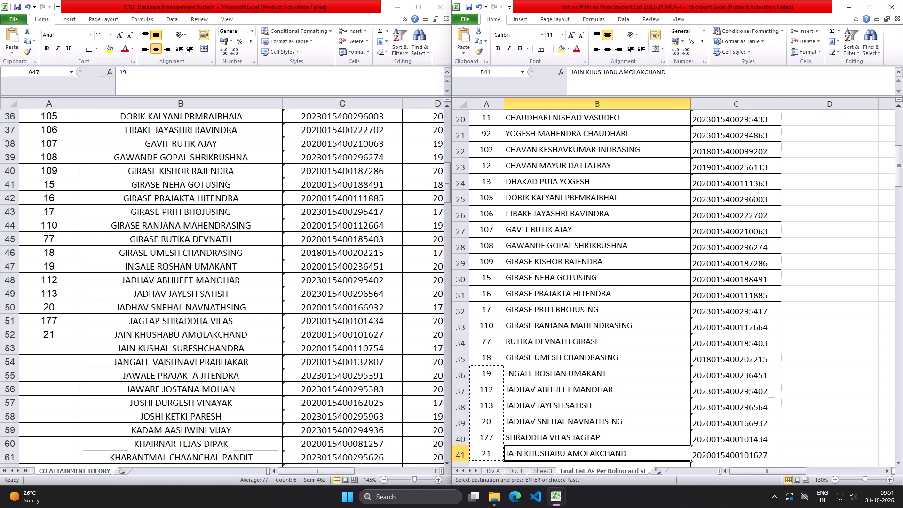
pyautogui.scroll(-2, 538, 452)
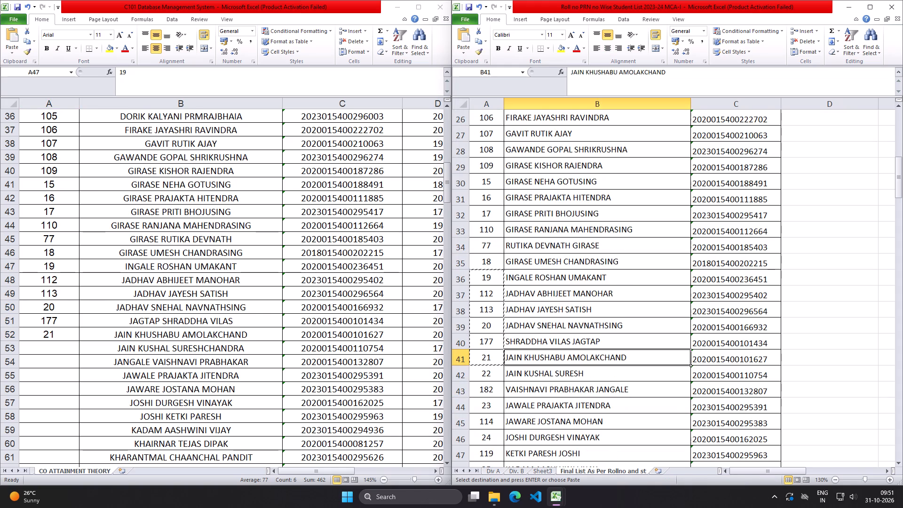
pyautogui.scroll(-1, 538, 452)
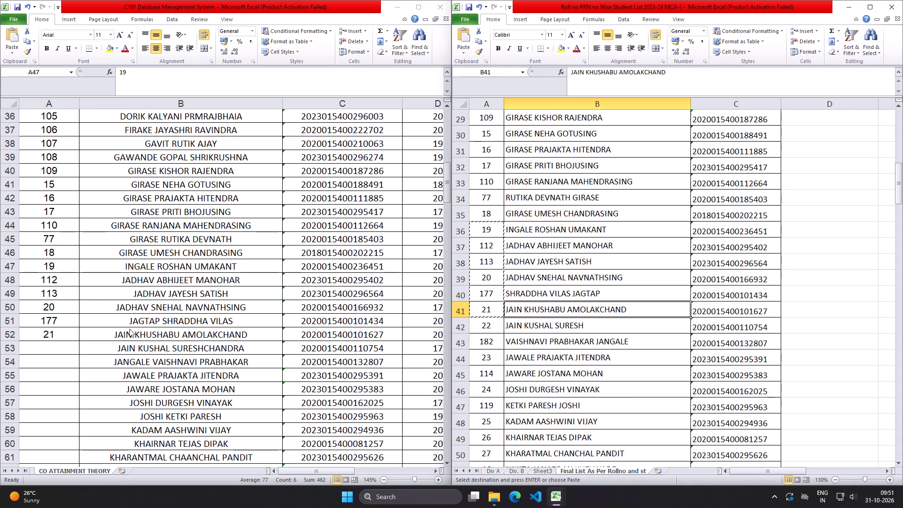
pyautogui.click(137, 347)
pyautogui.click(137, 347)
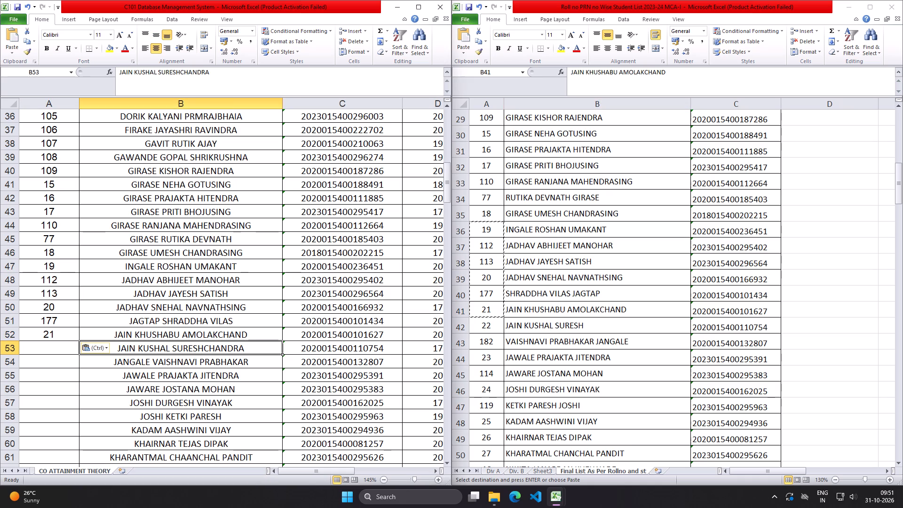
pyautogui.click(541, 342)
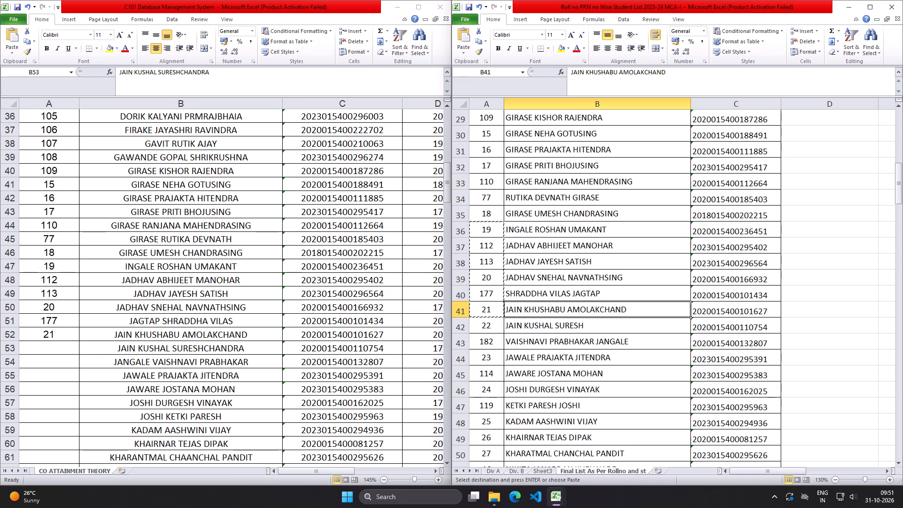
pyautogui.scroll(1, 541, 342)
pyautogui.click(532, 373)
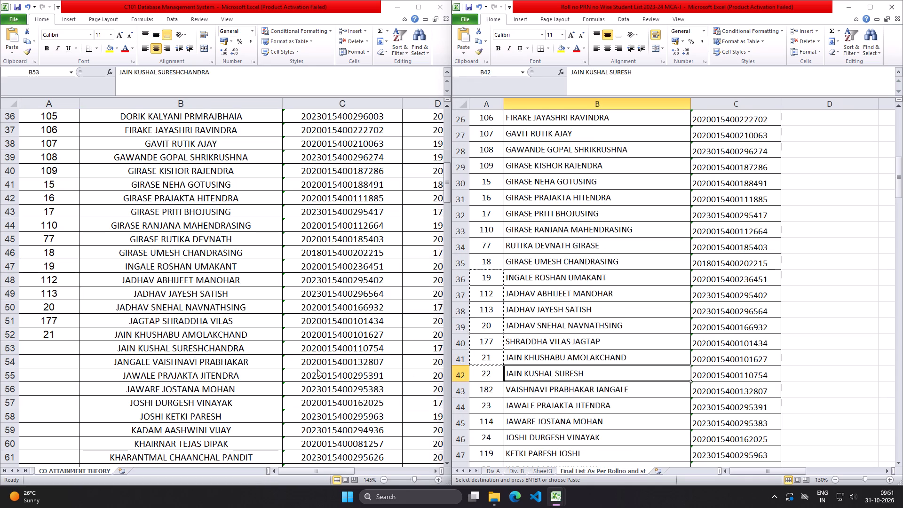
pyautogui.click(156, 362)
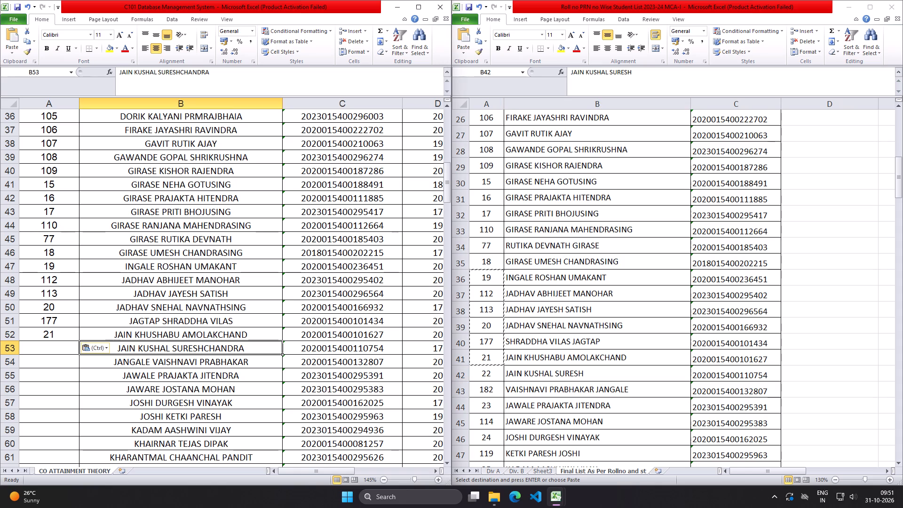
pyautogui.click(529, 364)
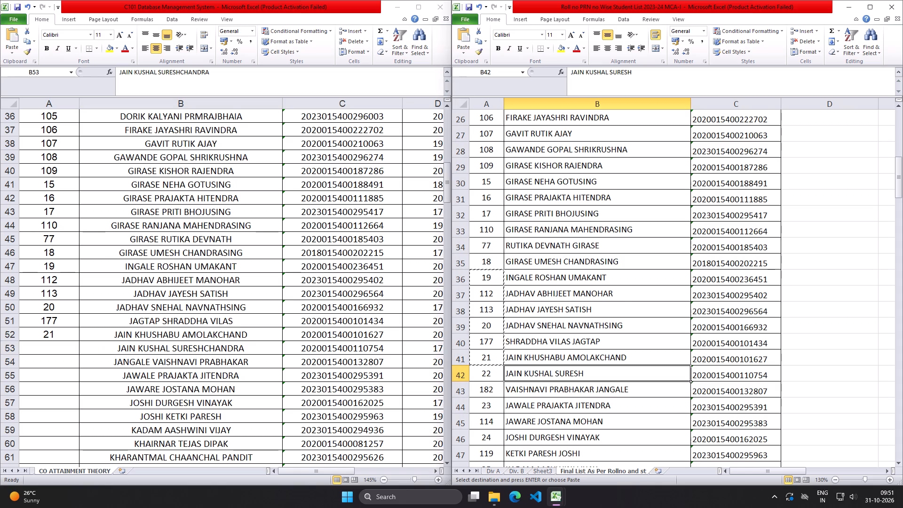
pyautogui.scroll(-1, 529, 364)
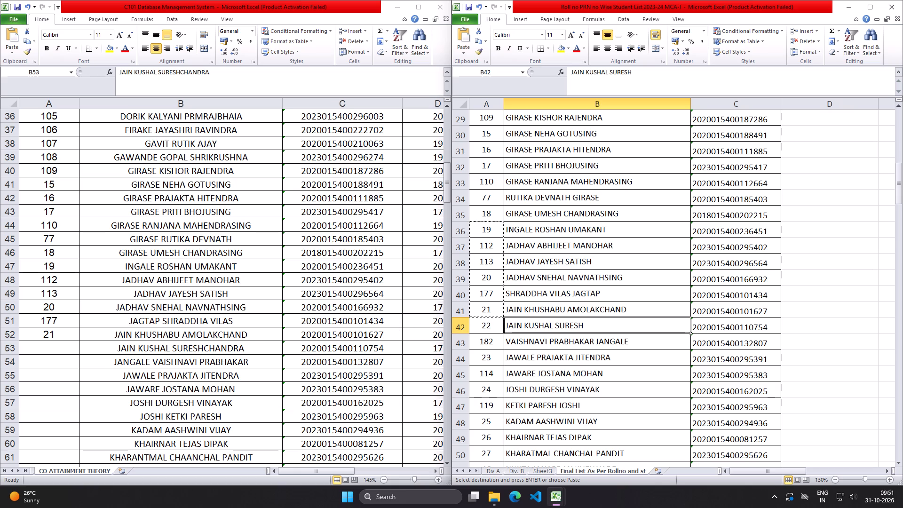
pyautogui.scroll(1, 531, 394)
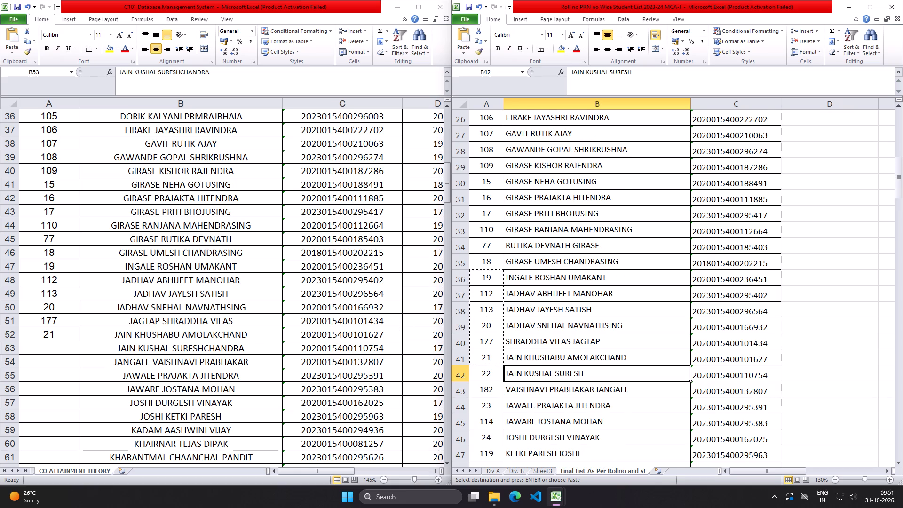
pyautogui.click(167, 401)
pyautogui.scroll(1, 167, 401)
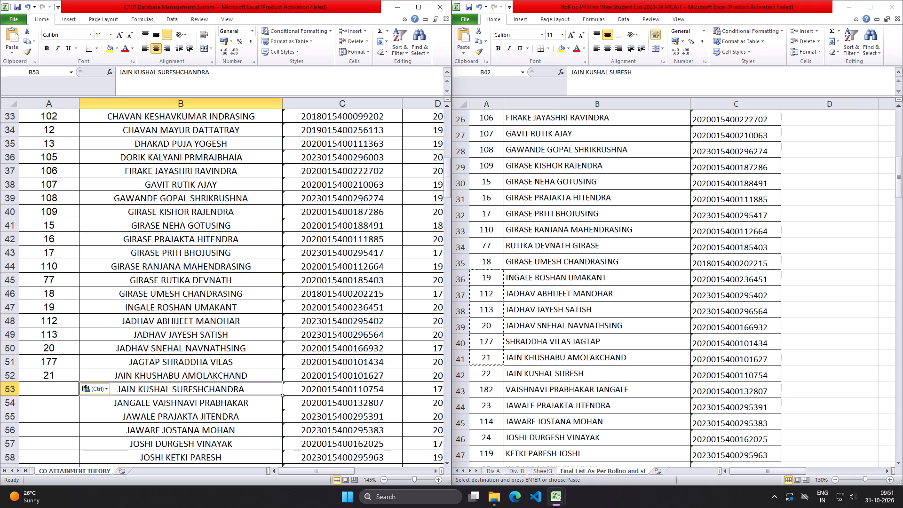
# Copy the roll numbers in A42:A47 of the student list into A53:A58 of the C101 sheet.
pyautogui.click(517, 370)
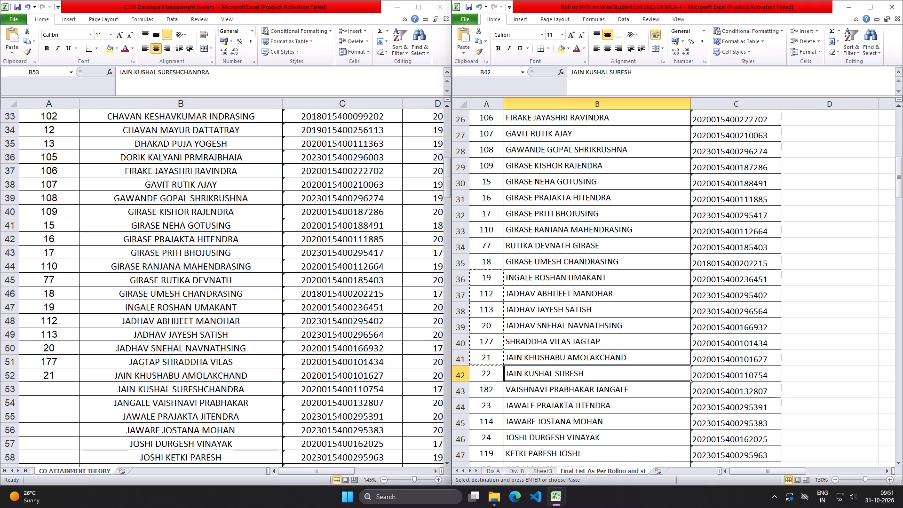
pyautogui.press('Left')
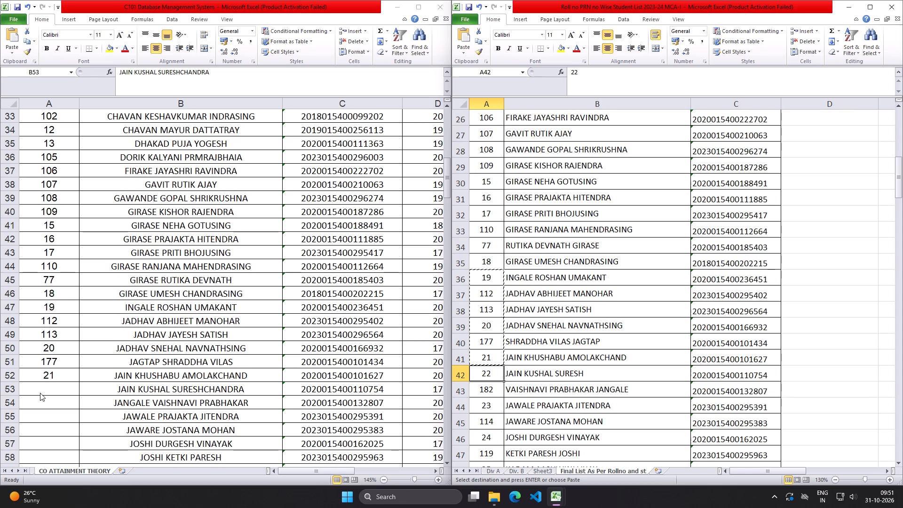
pyautogui.click(135, 391)
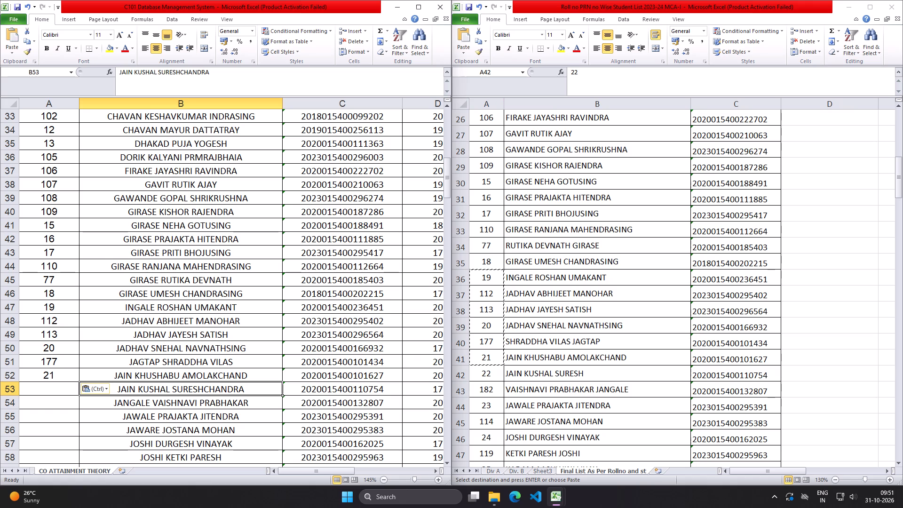
pyautogui.click(526, 376)
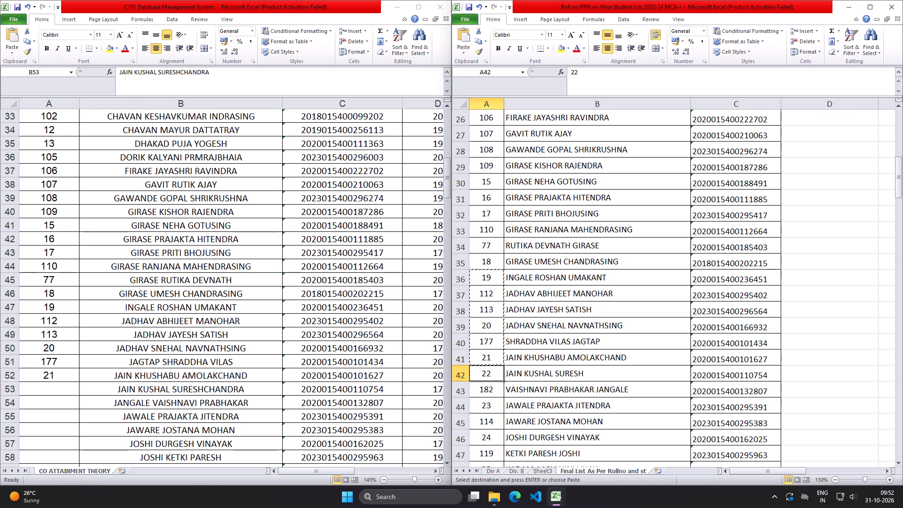
pyautogui.hotkey('shift', 'Down')
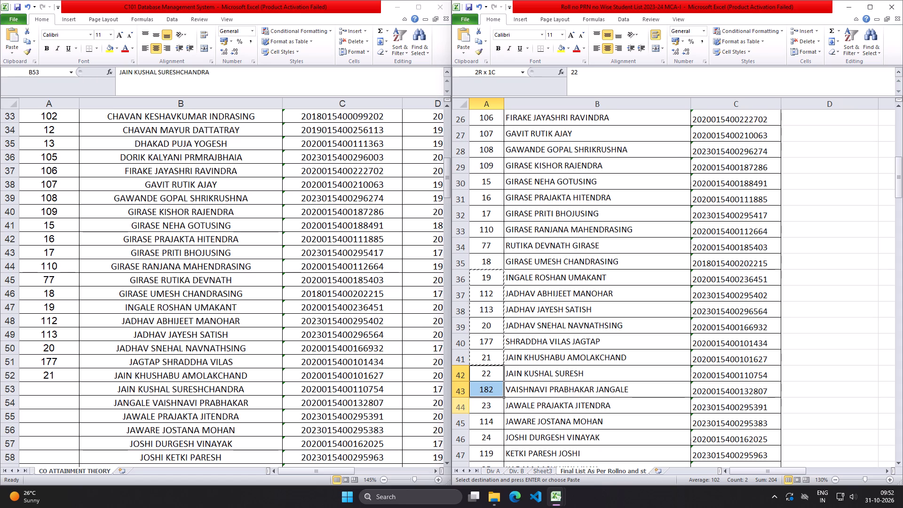
pyautogui.hotkey('shift', 'Down')
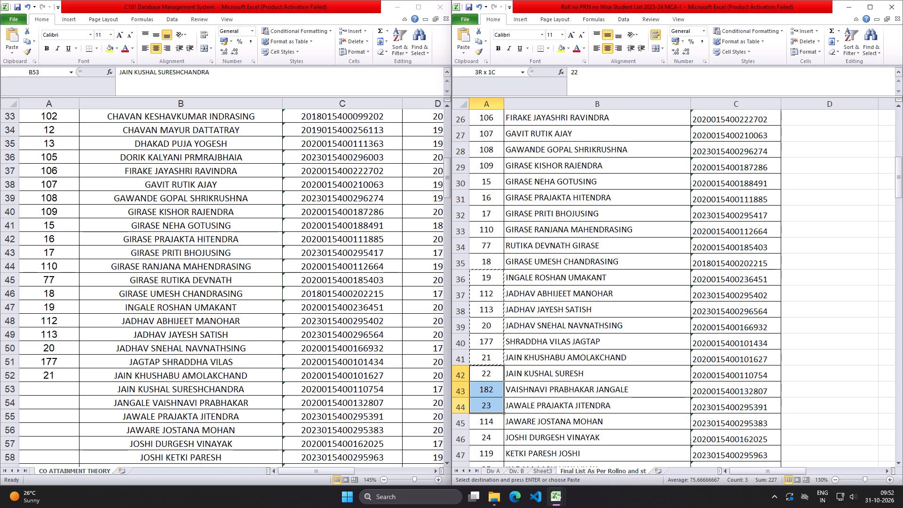
pyautogui.hotkey('shift', 'Down')
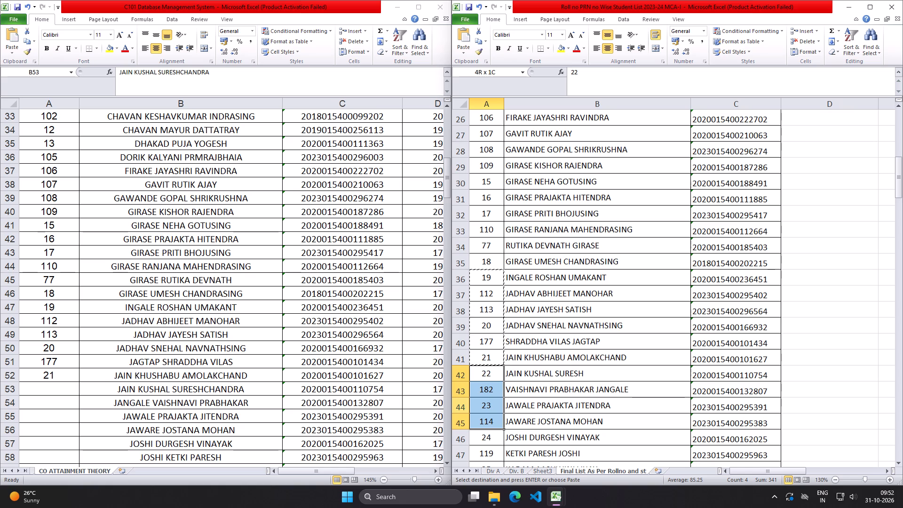
pyautogui.hotkey('shift', 'Down')
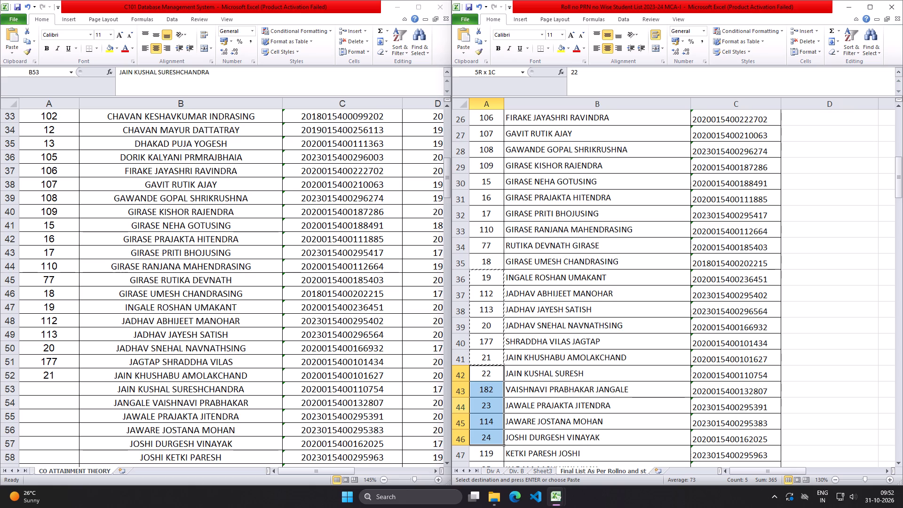
pyautogui.hotkey('shift', 'Down')
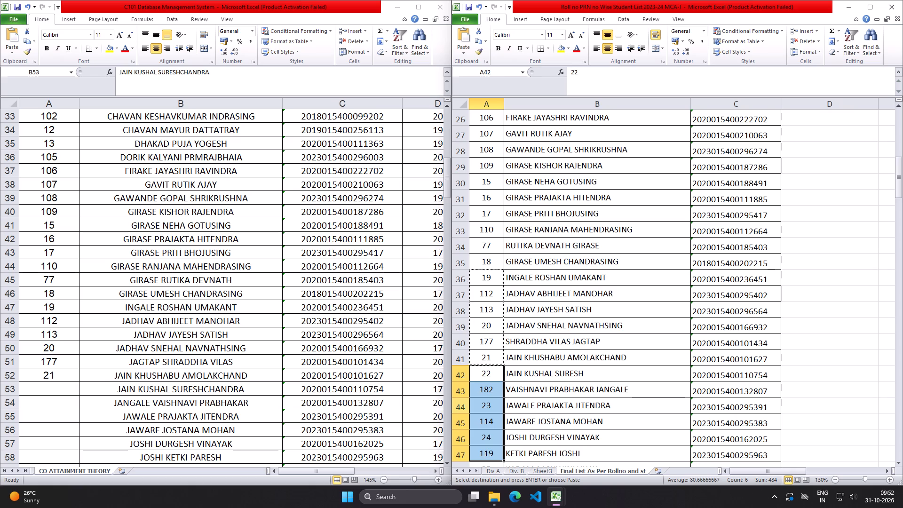
pyautogui.hotkey('ctrl', 'c')
pyautogui.click(60, 387)
pyautogui.click(60, 387)
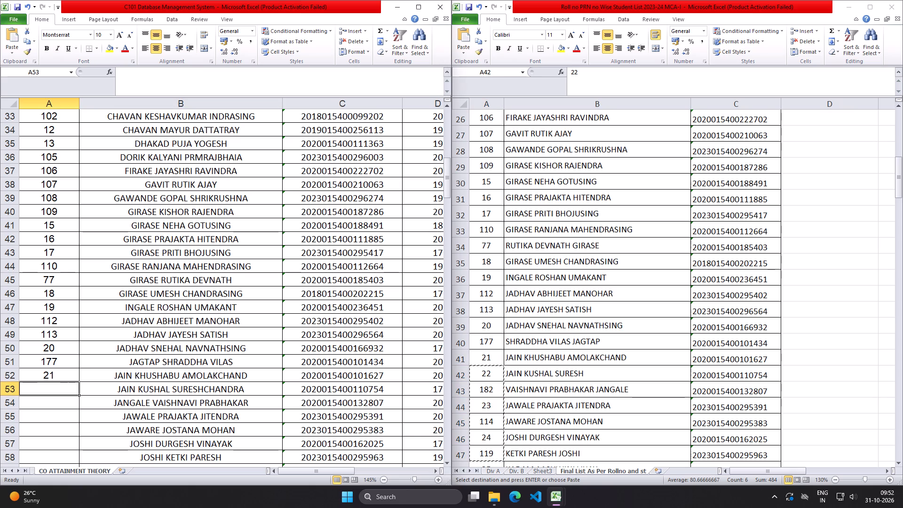
pyautogui.hotkey('ctrl', 'v')
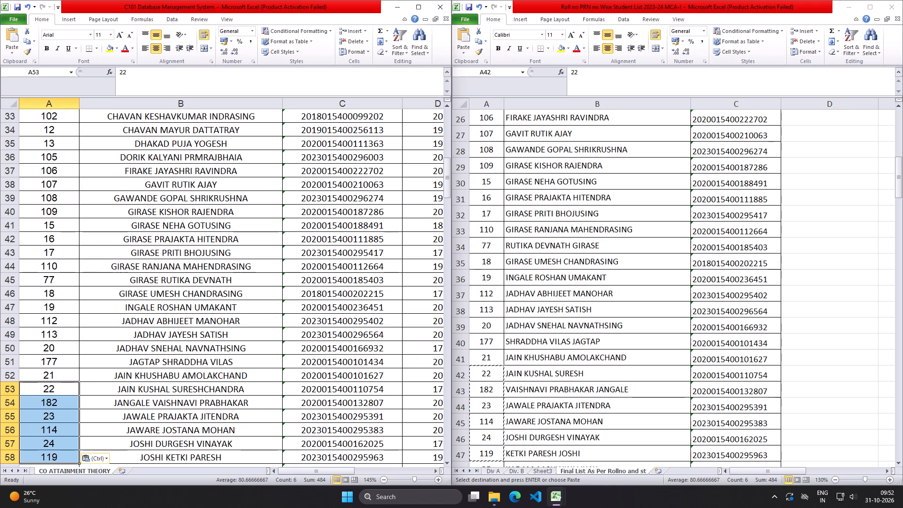
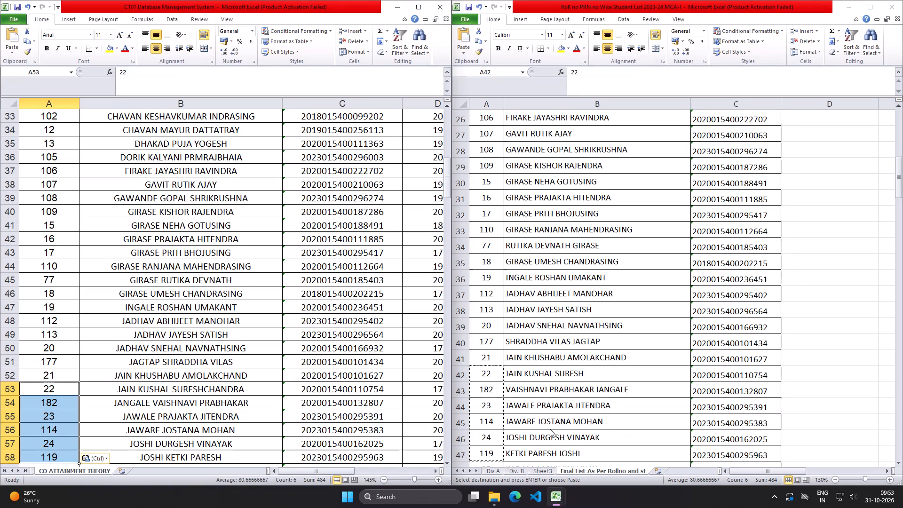
# Copy the roll numbers in A48:A53 of the student list into A59:A64 of the C101 sheet's Sr. No column.
pyautogui.scroll(-2, 119, 389)
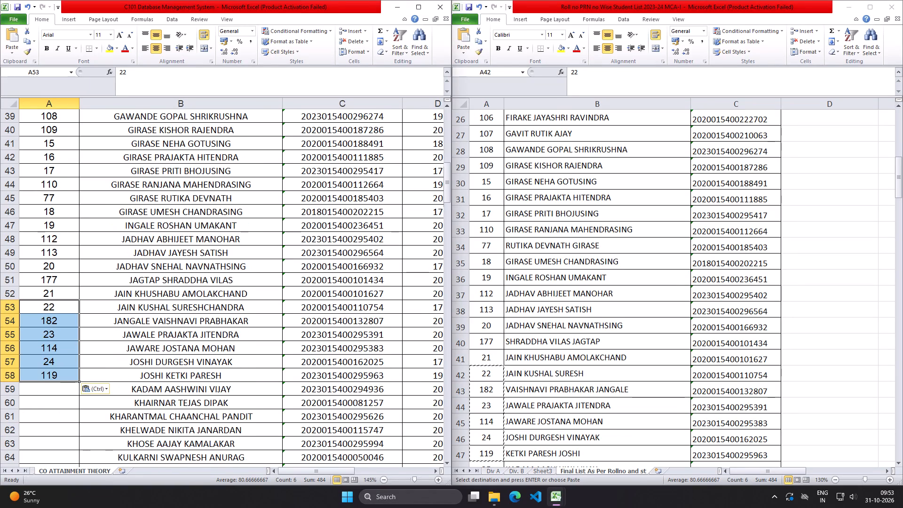
pyautogui.click(548, 427)
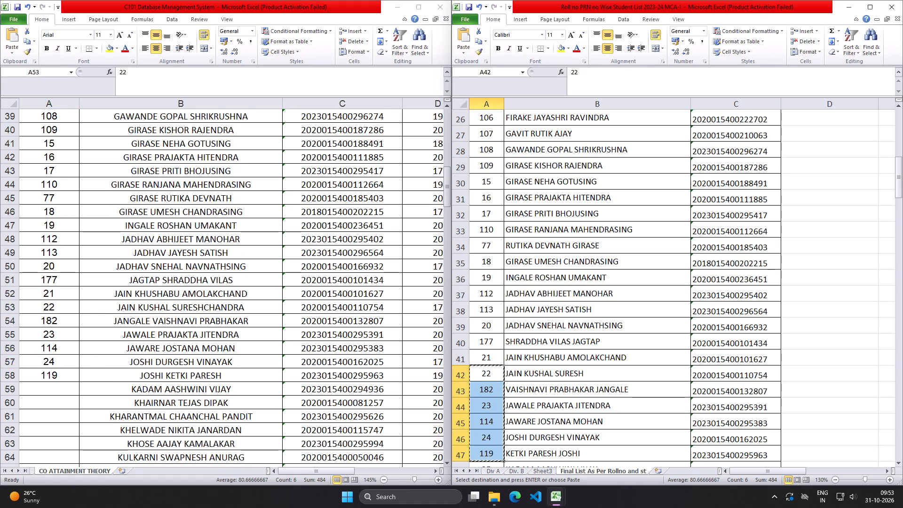
pyautogui.scroll(-2, 548, 427)
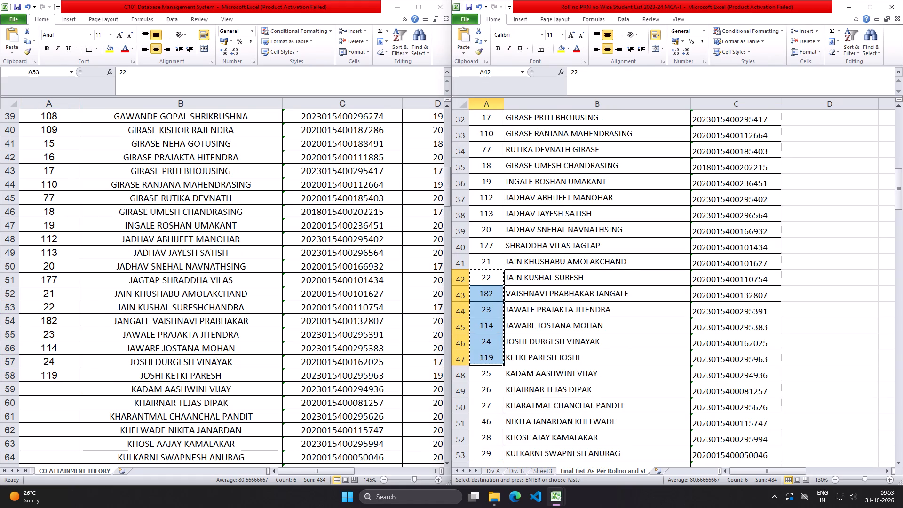
pyautogui.click(535, 368)
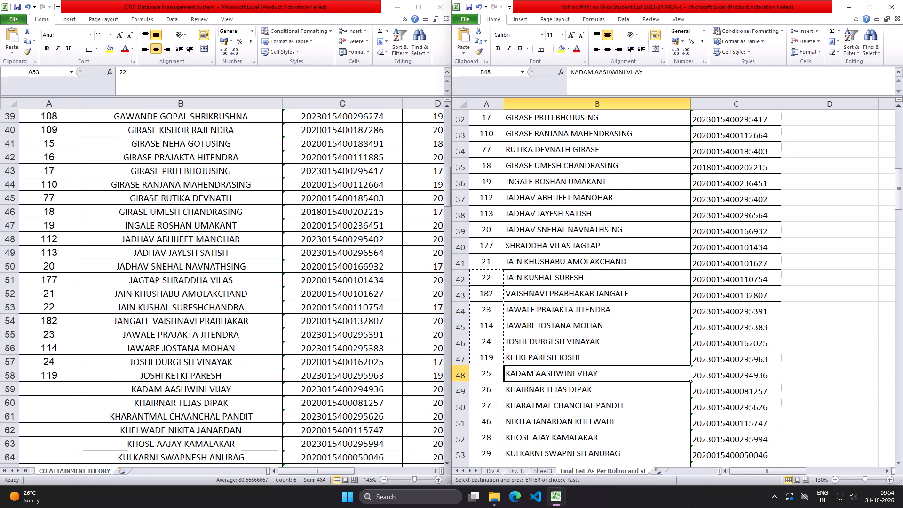
pyautogui.click(491, 370)
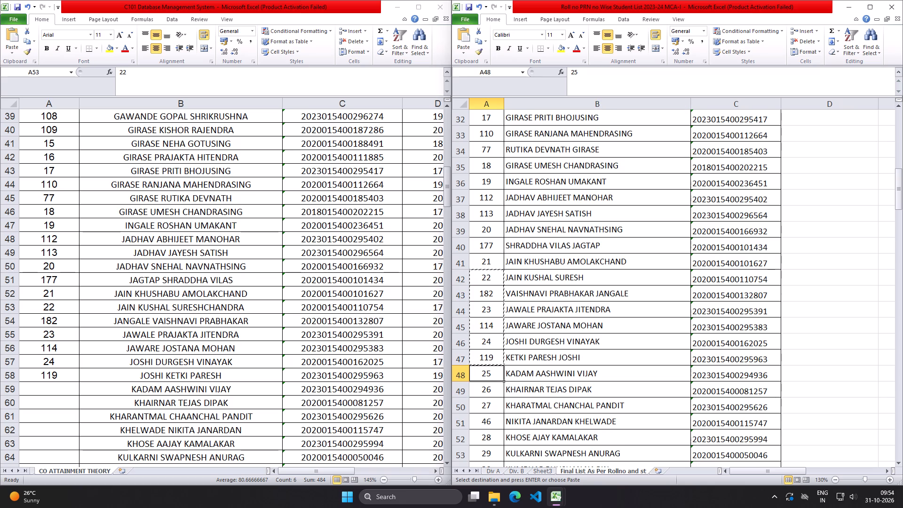
pyautogui.hotkey('shift', 'Down')
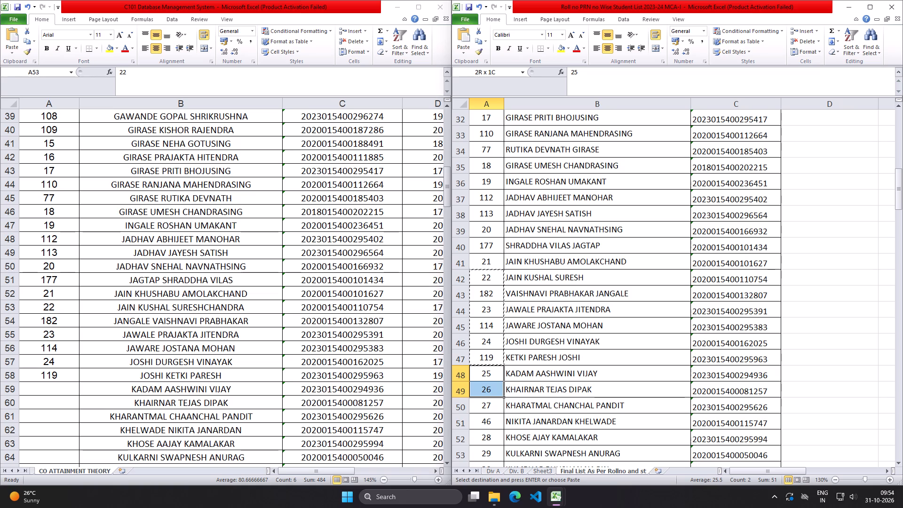
pyautogui.hotkey('shift', 'Down')
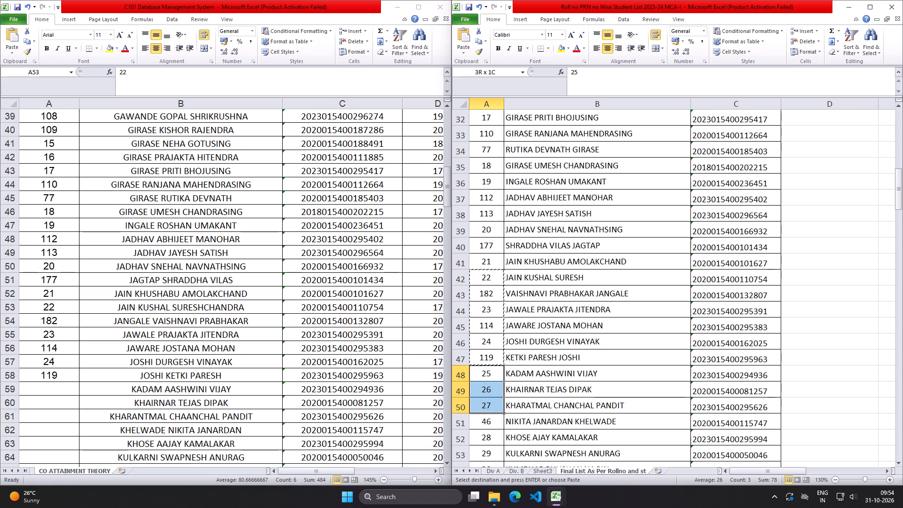
pyautogui.hotkey('shift', 'Down')
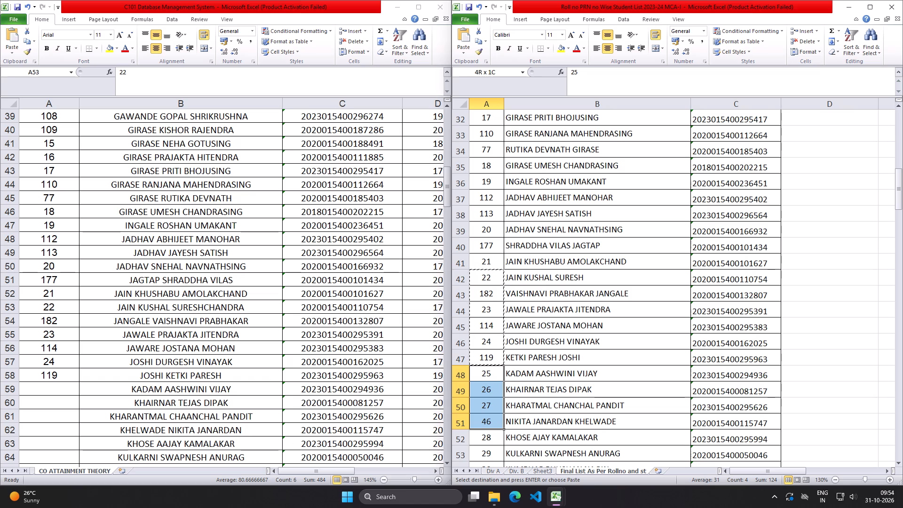
pyautogui.hotkey('shift', 'Down')
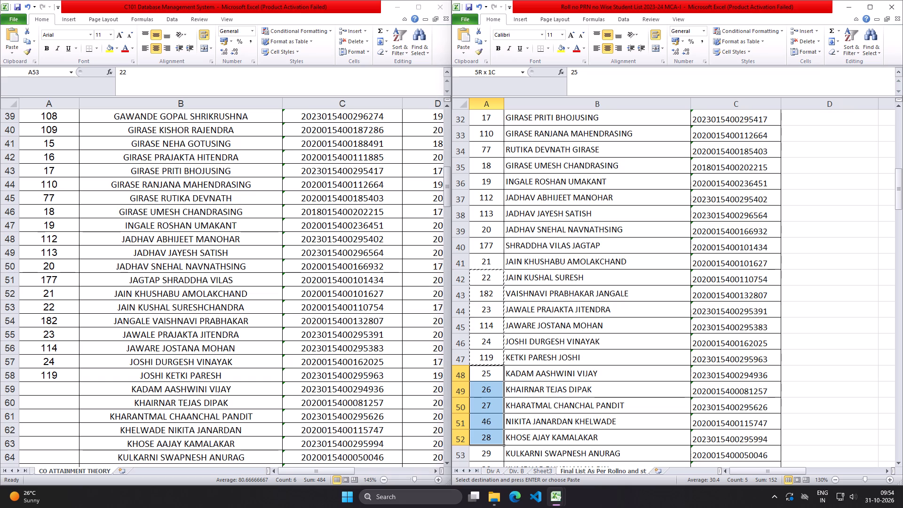
pyautogui.hotkey('shift', 'Down')
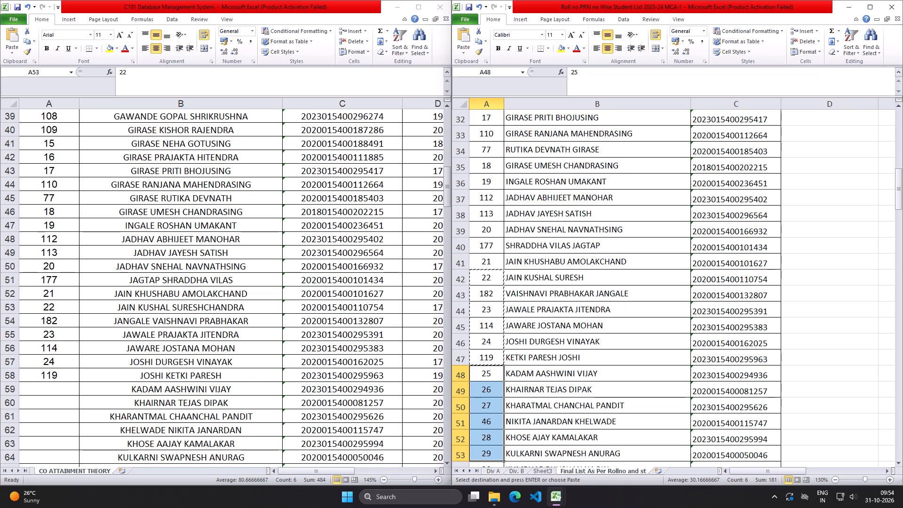
pyautogui.hotkey('ctrl', 'c')
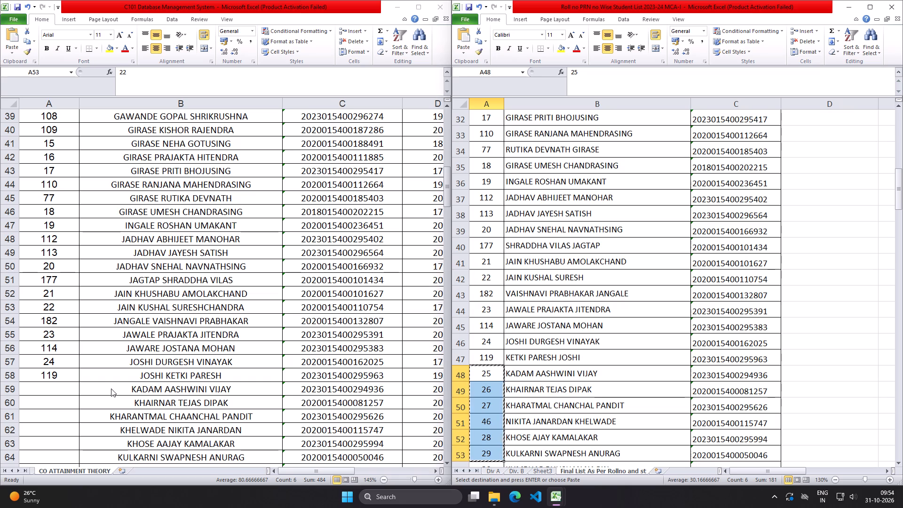
pyautogui.click(45, 389)
pyautogui.click(45, 389)
pyautogui.click(45, 389)
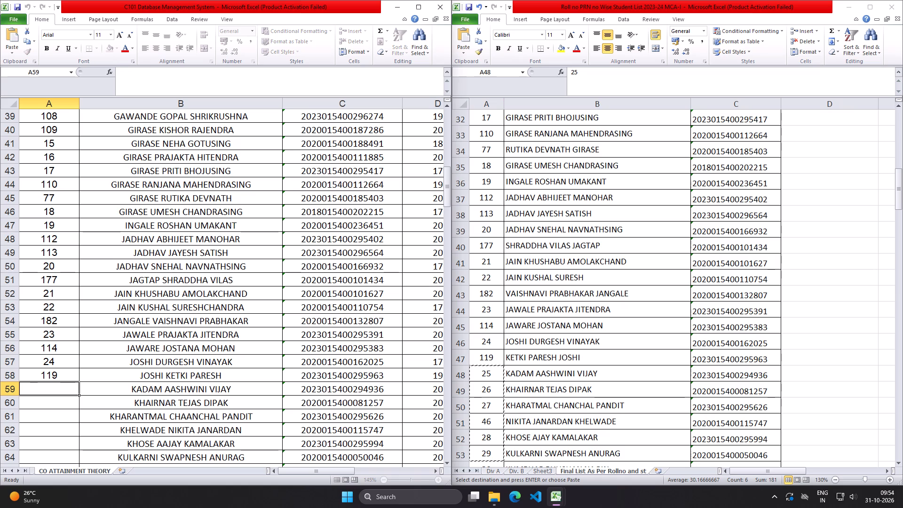
pyautogui.hotkey('ctrl', 'v')
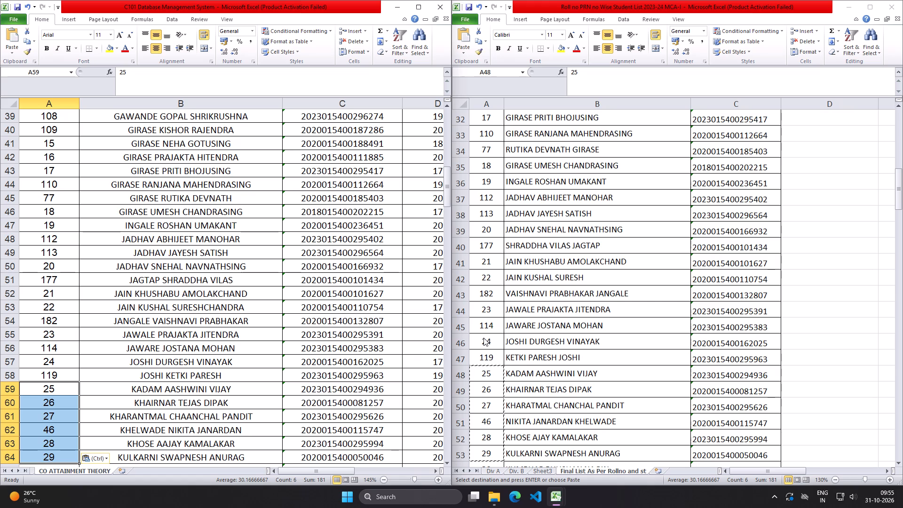
# Match the name in C101 row 65 to the student list and select its roll number in A54 as the next block's start.
pyautogui.scroll(-1, 594, 399)
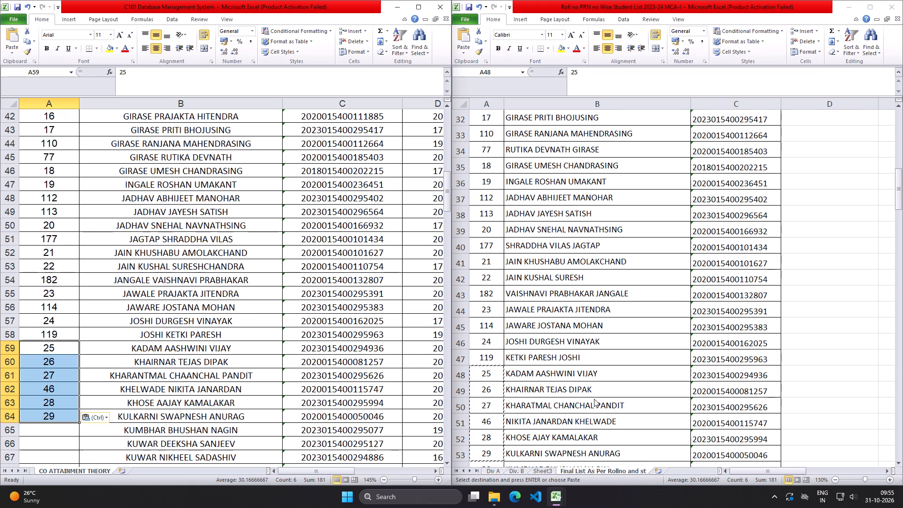
pyautogui.scroll(-2, 594, 400)
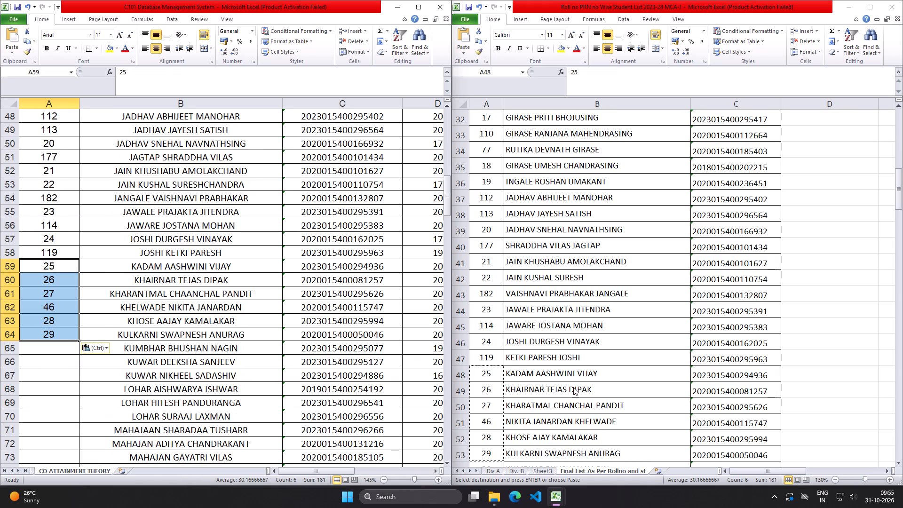
pyautogui.click(573, 387)
pyautogui.scroll(-3, 573, 387)
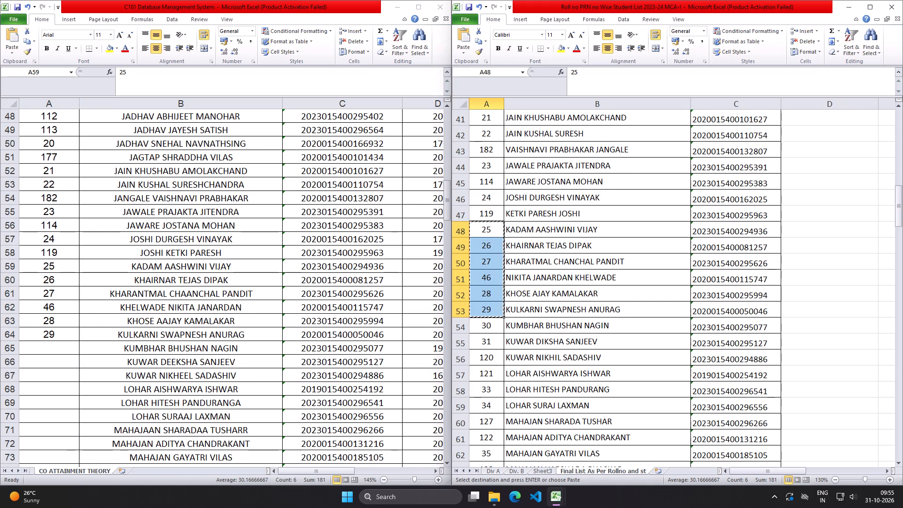
pyautogui.click(114, 345)
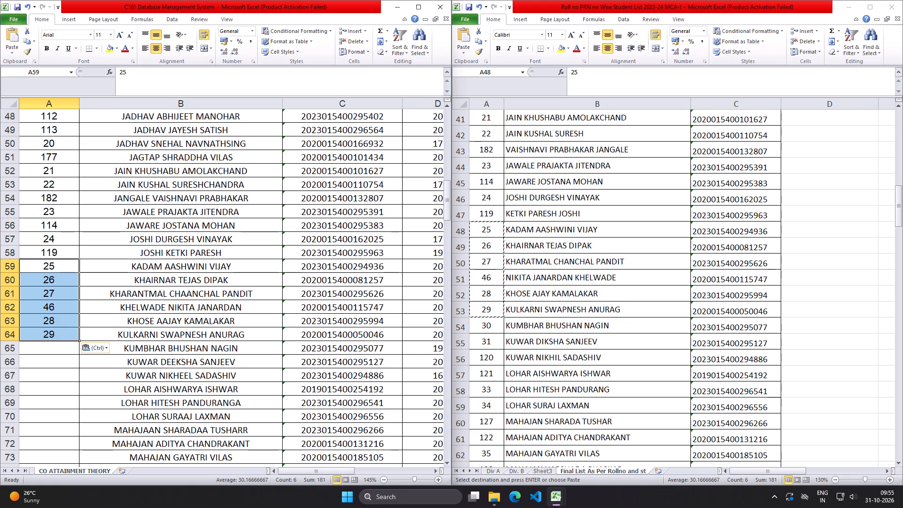
pyautogui.click(138, 348)
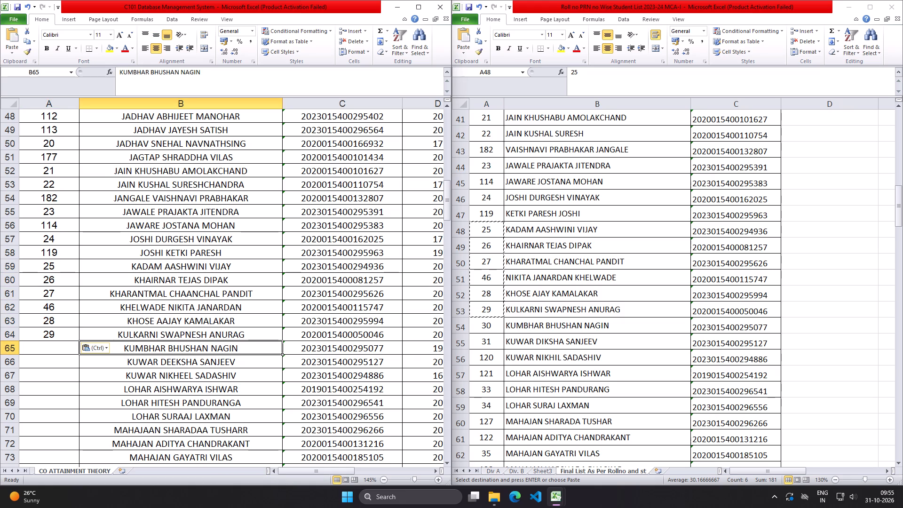
pyautogui.click(520, 326)
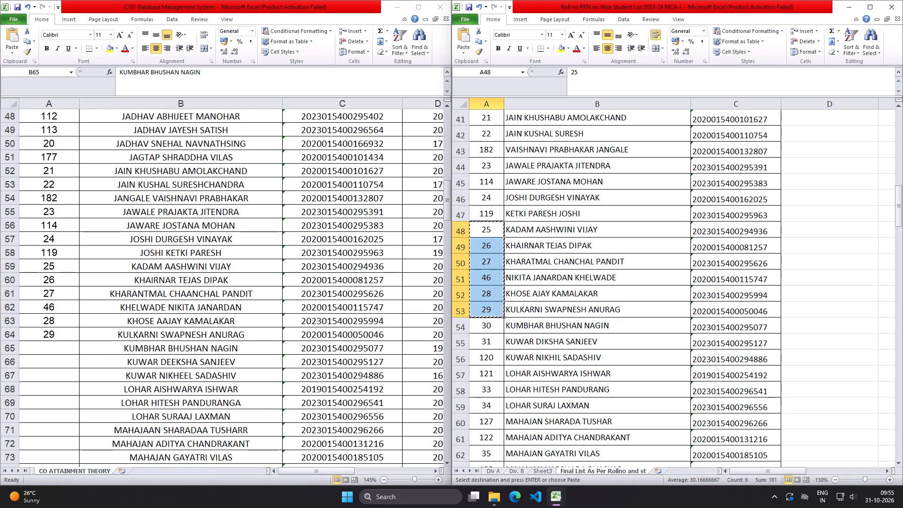
pyautogui.click(542, 326)
pyautogui.click(493, 329)
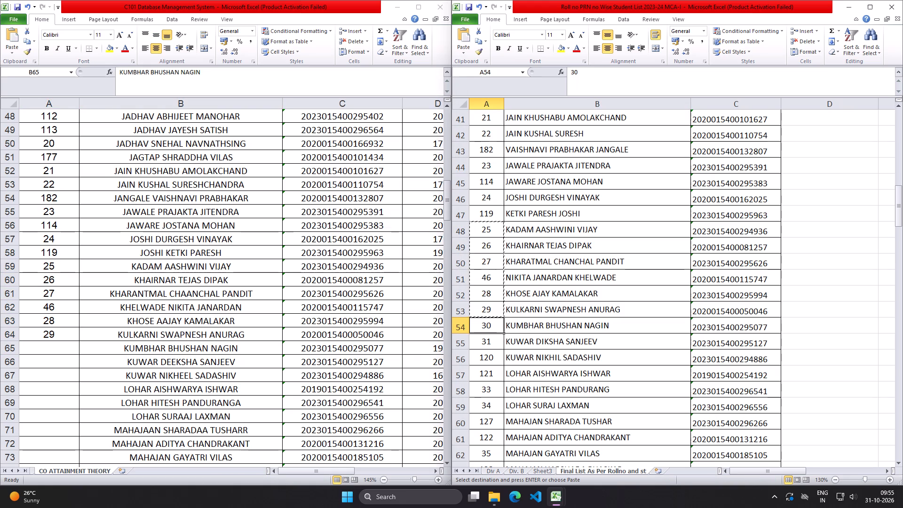
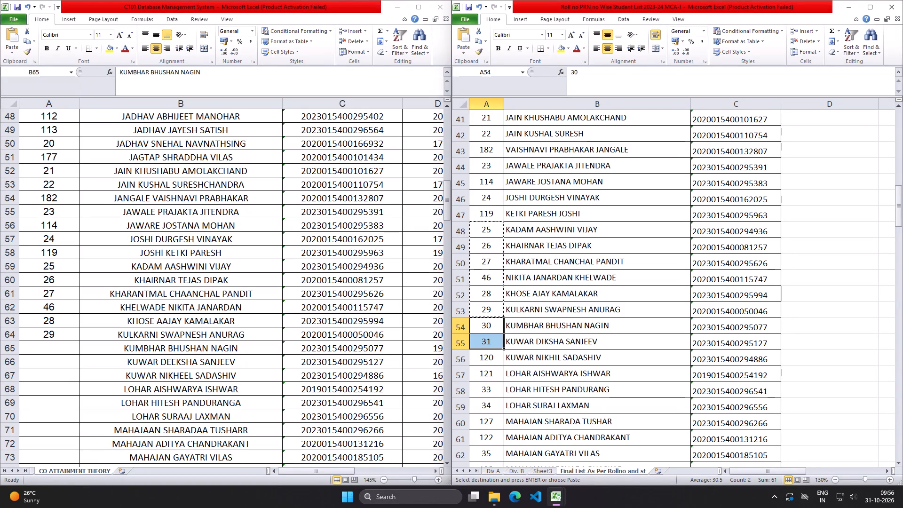
# Extend the student list's roll number selection from A54 down to A59, matching the names in C101 rows 65 to 70.
pyautogui.hotkey('shift', 'Down')
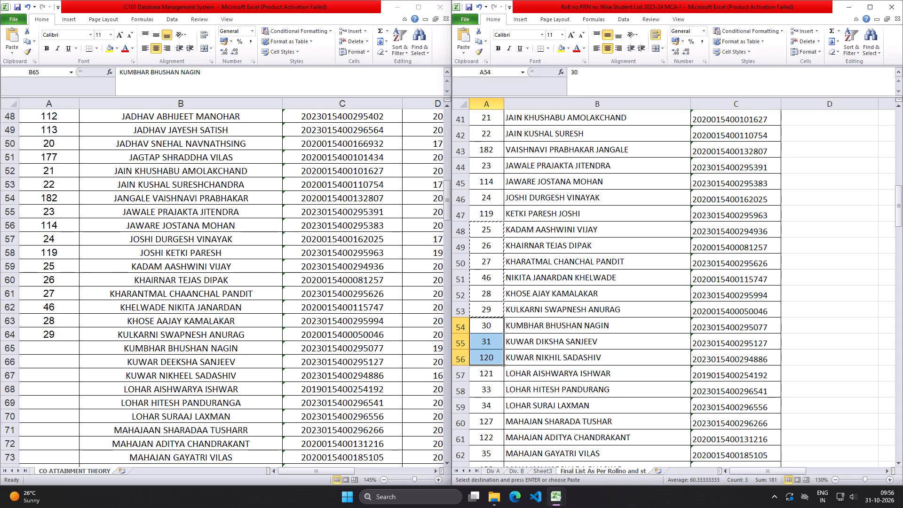
pyautogui.hotkey('shift', 'Down')
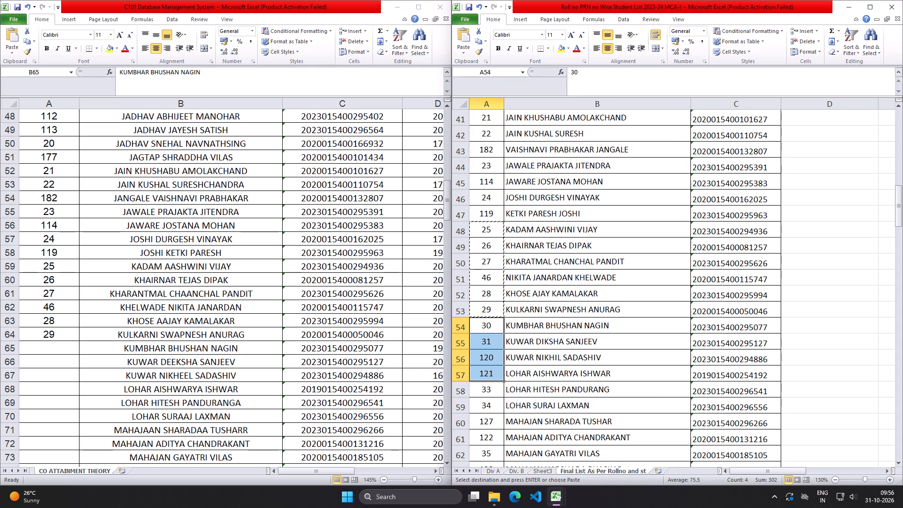
pyautogui.hotkey('shift', 'Down')
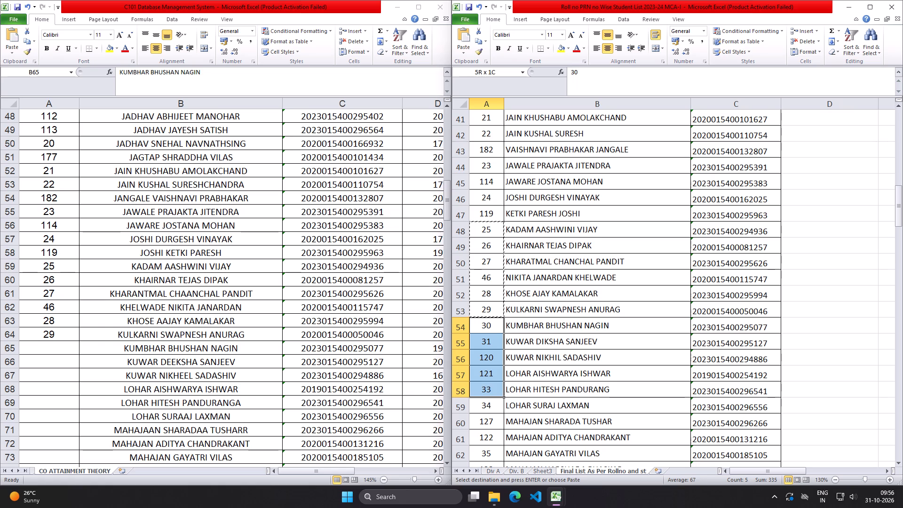
pyautogui.hotkey('shift', 'Down')
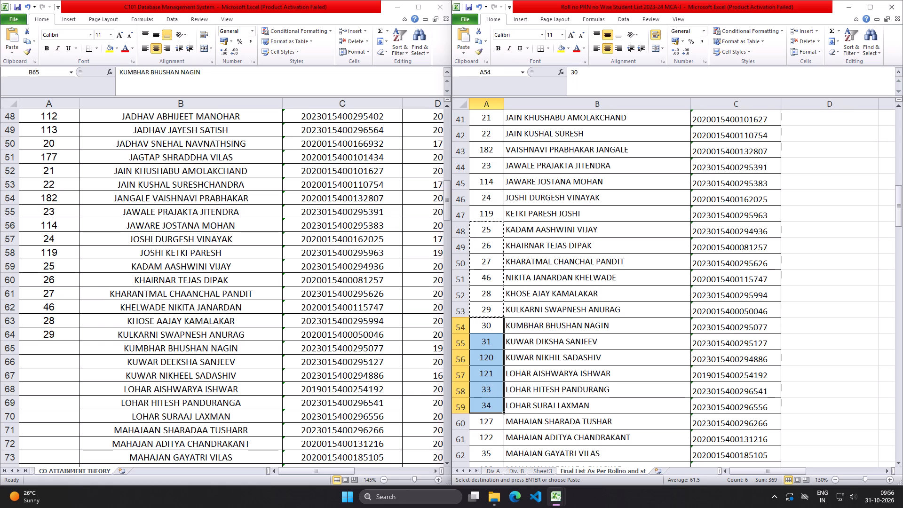
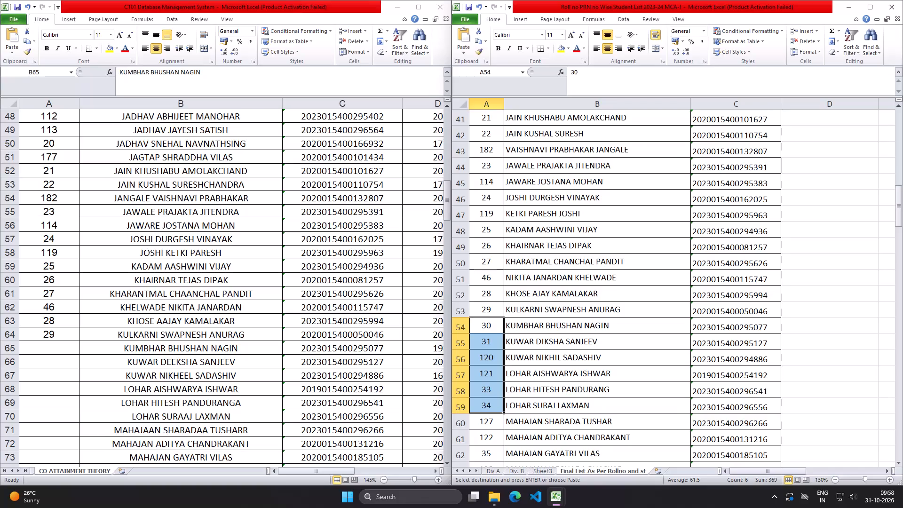
# Save the roll number student list workbook.
pyautogui.hotkey('ctrl', 's')
pyautogui.hotkey('ctrl', 's')
pyautogui.hotkey('ctrl', 's')
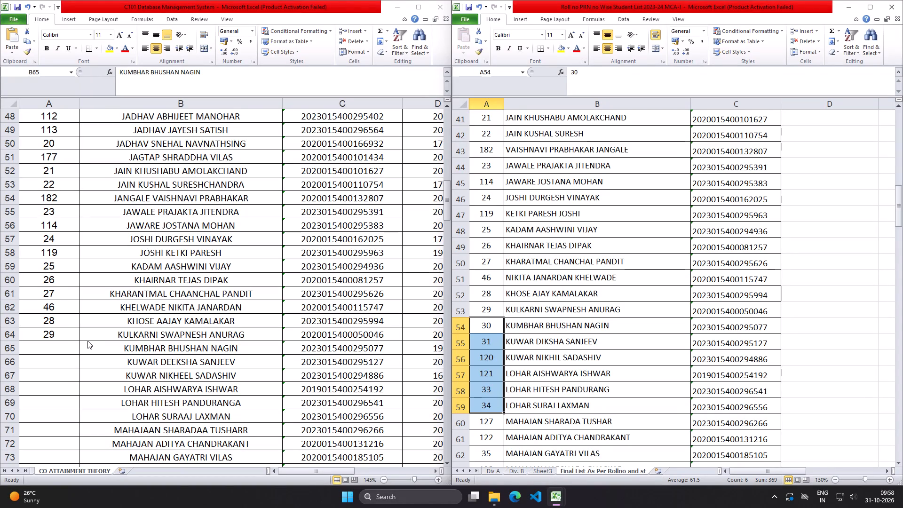
# Switch to the C101 Database Management System workbook and save it.
pyautogui.moveTo(87, 341); pyautogui.dragTo(96, 342)
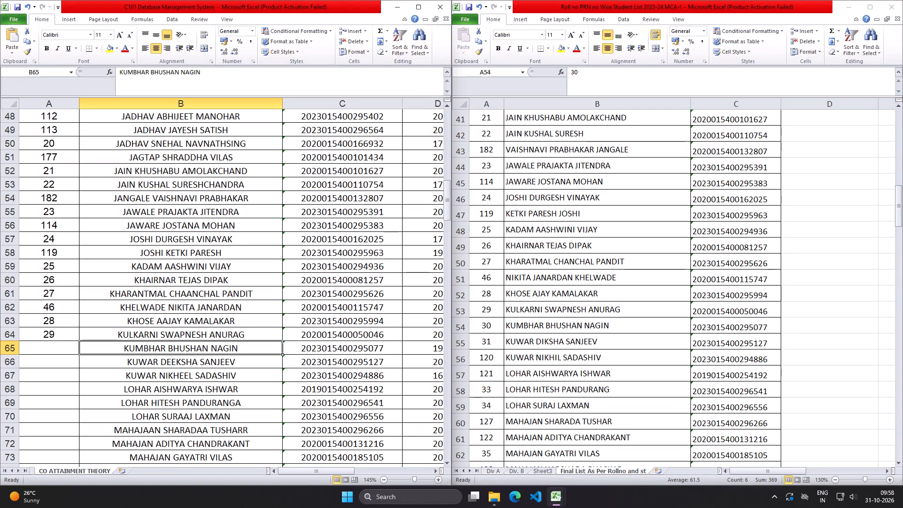
pyautogui.hotkey('ctrl', 's')
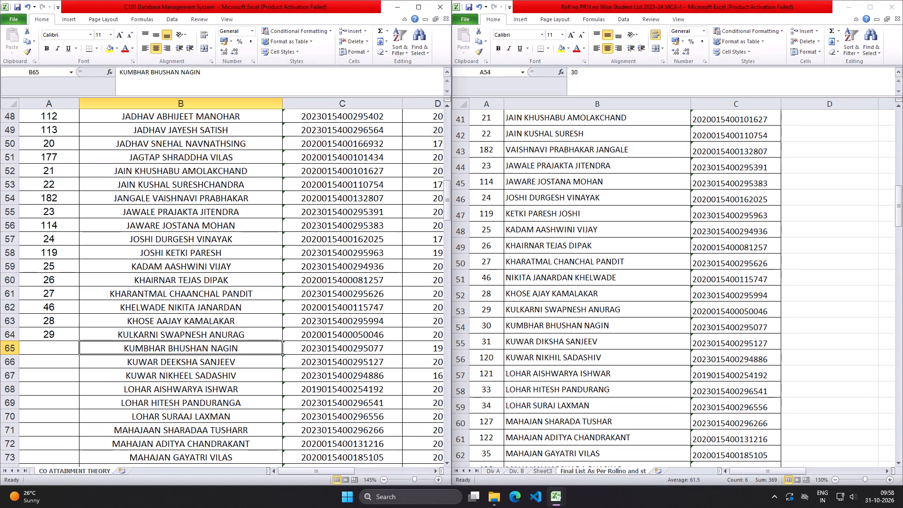
pyautogui.hotkey('ctrl', 's')
pyautogui.hotkey('ctrl', 's')
pyautogui.hotkey('ctrl', 's')
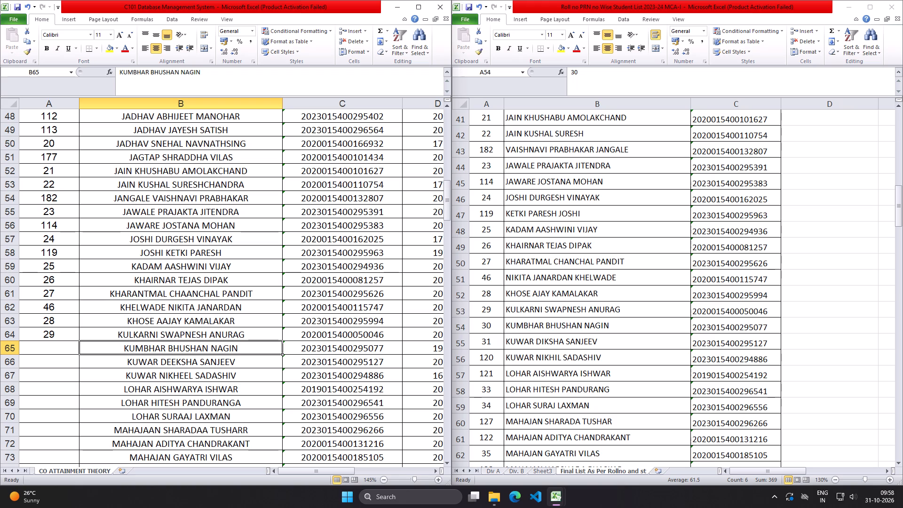
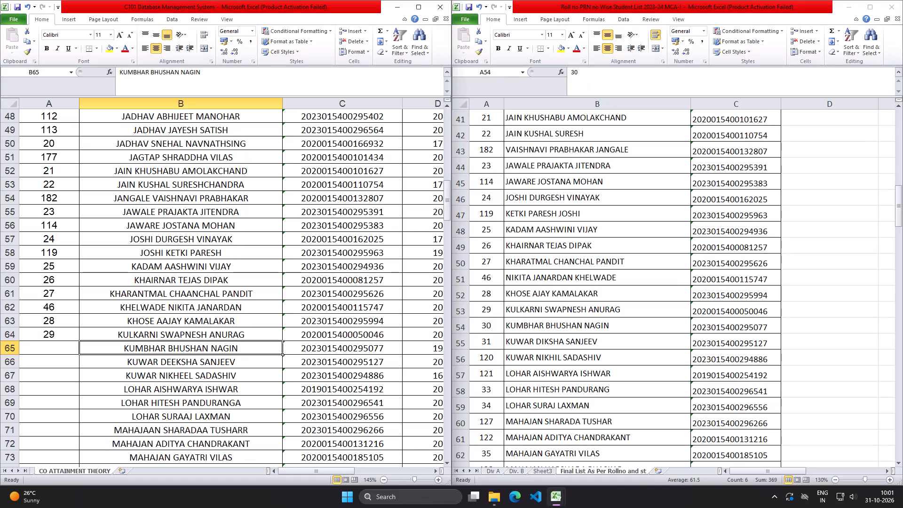
# Copy roll numbers 30, 31, 120, 121, 33 and 34 (A54:A59) from the final list into A65:A70 of the CO attainment sheet.
pyautogui.click(55, 351)
pyautogui.click(116, 346)
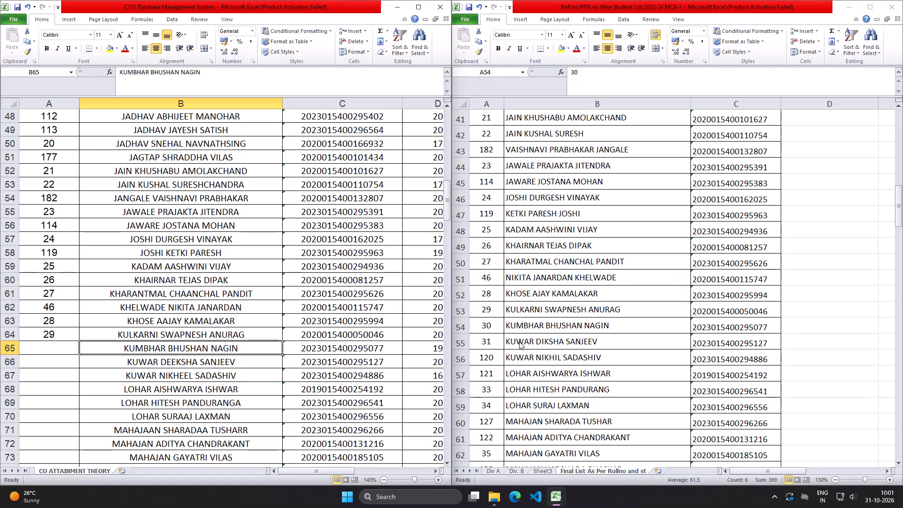
pyautogui.click(527, 323)
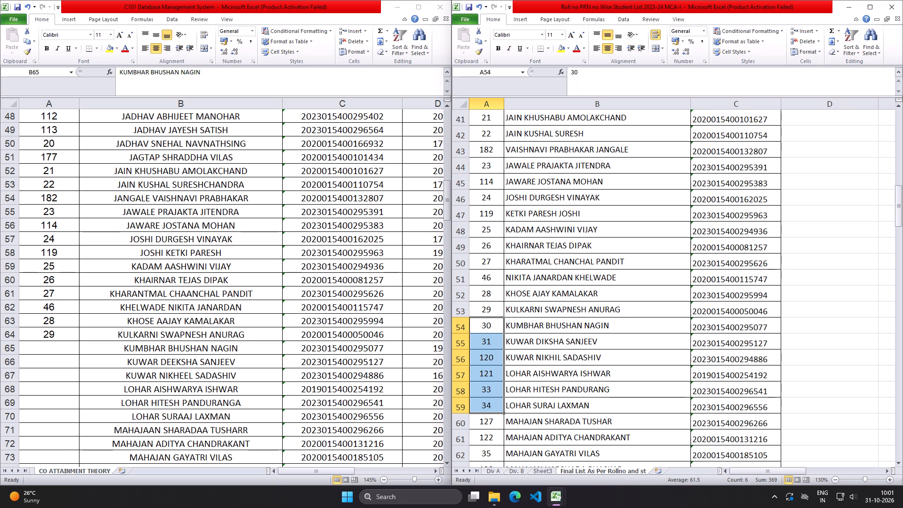
pyautogui.hotkey('ctrl', 'c')
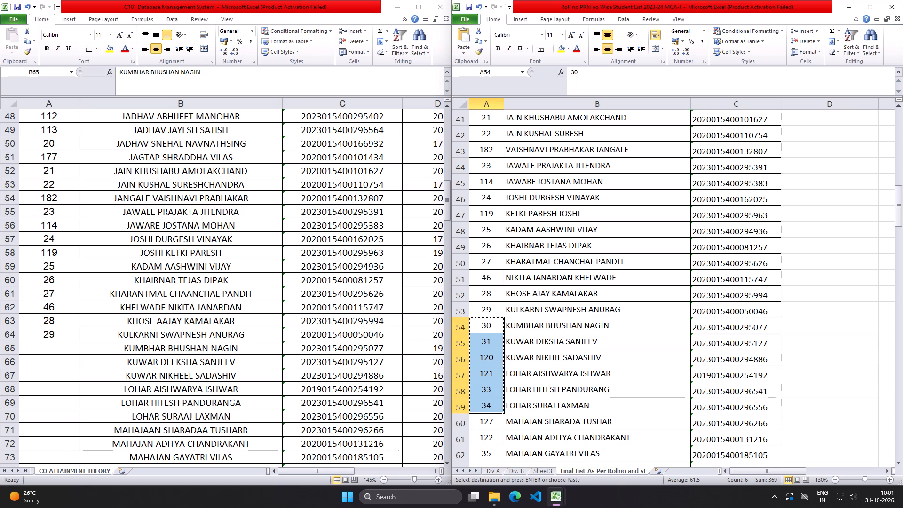
pyautogui.click(53, 343)
pyautogui.click(53, 343)
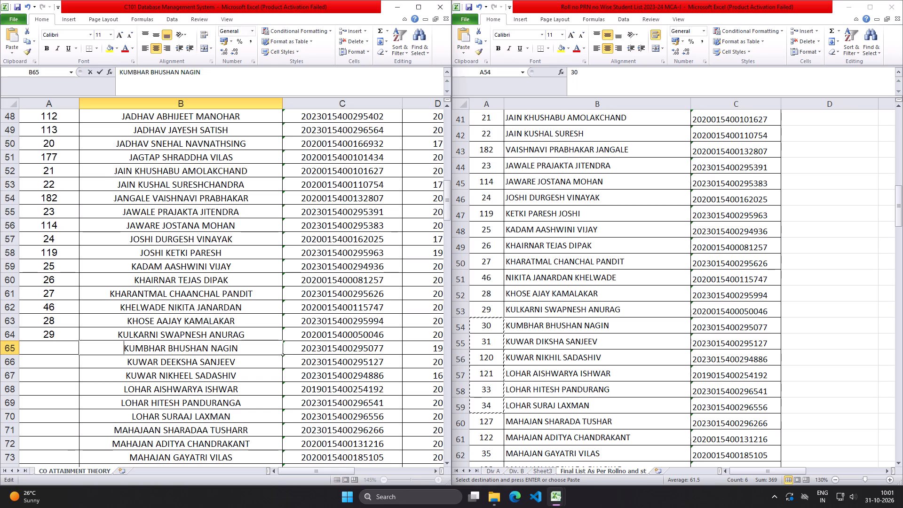
pyautogui.click(48, 346)
pyautogui.hotkey('ctrl', 'v')
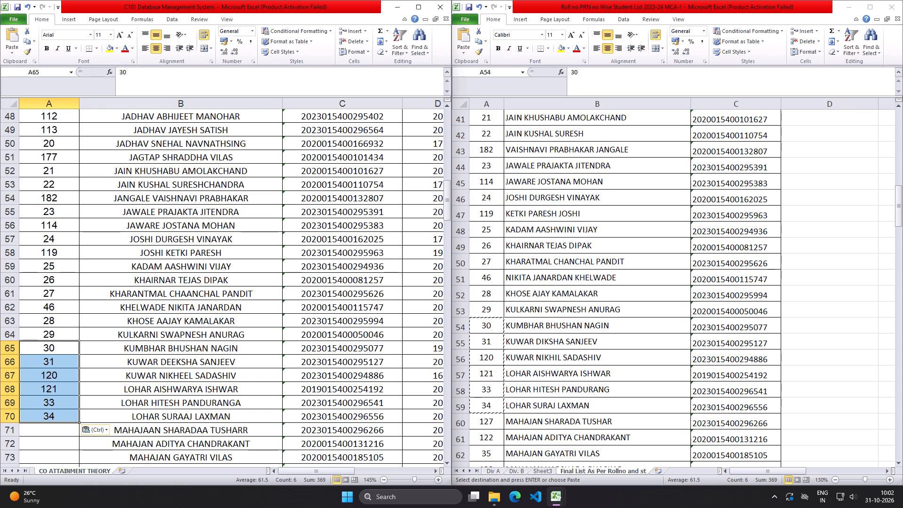
# Copy roll numbers 127, 122 and 35 (A60:A62) from the final list into A71:A73 of the CO attainment sheet.
pyautogui.click(190, 416)
pyautogui.click(43, 433)
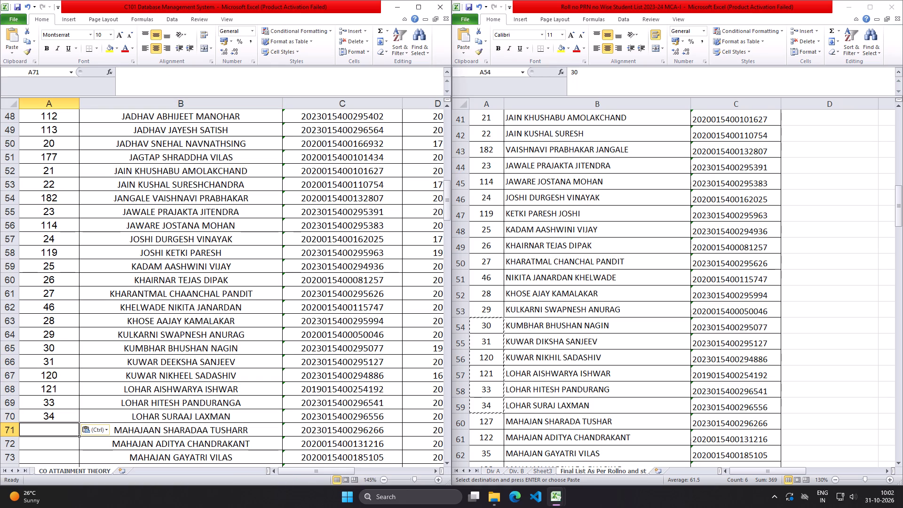
pyautogui.click(482, 419)
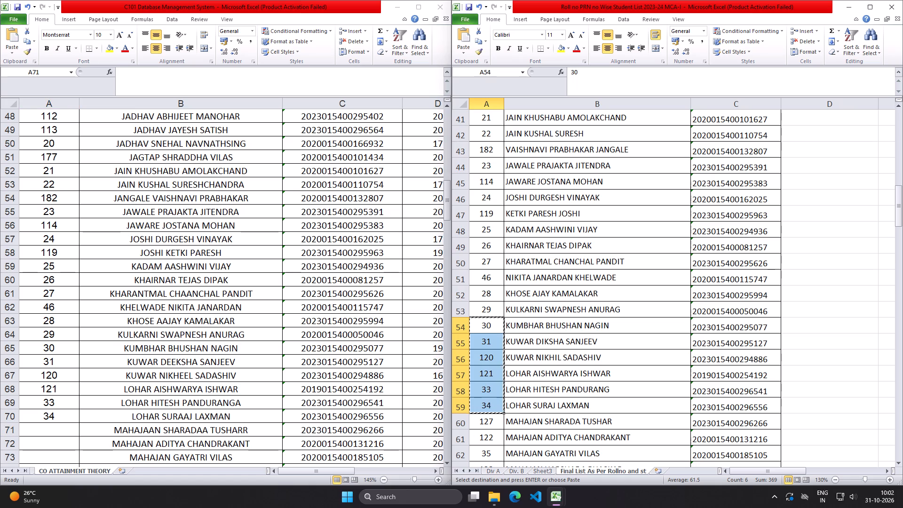
pyautogui.press('Down')
pyautogui.press('Down')
pyautogui.press('Down')
pyautogui.press('Down')
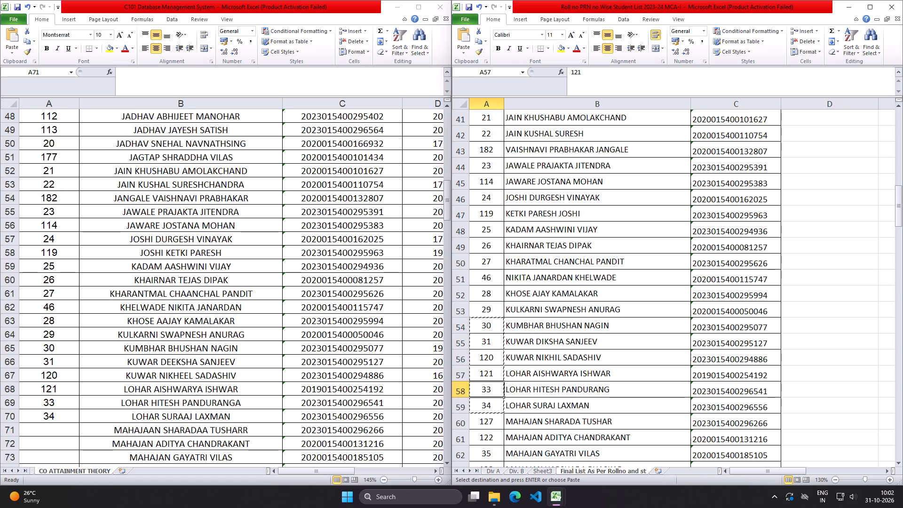
pyautogui.press('Down')
pyautogui.press('Down')
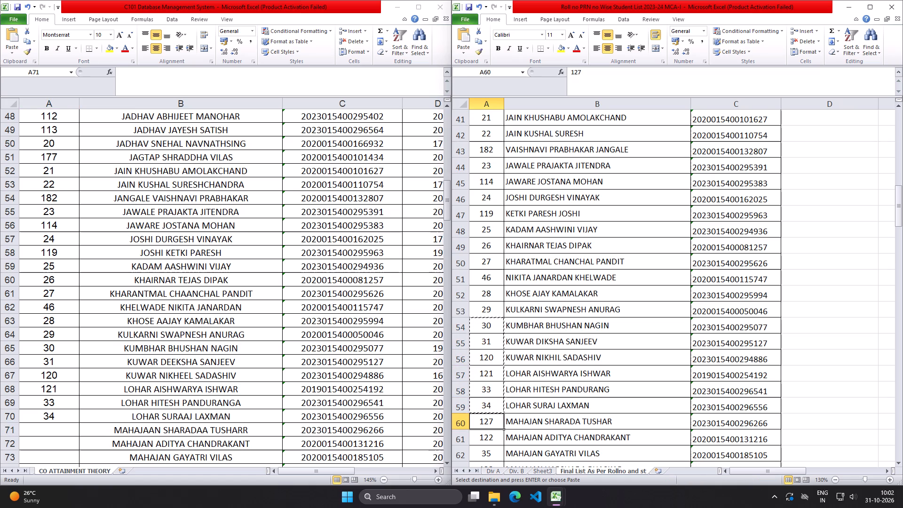
pyautogui.hotkey('shift', 'Down')
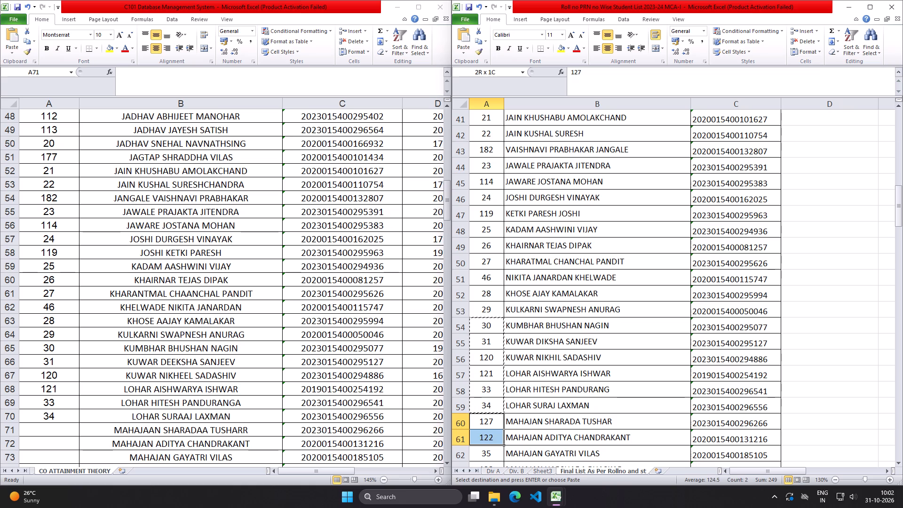
pyautogui.hotkey('shift', 'Down')
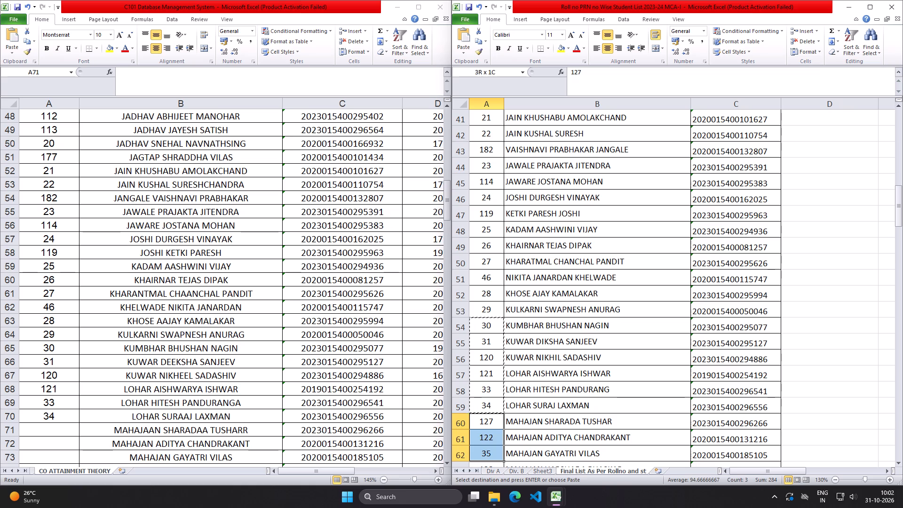
pyautogui.hotkey('ctrl', 'c')
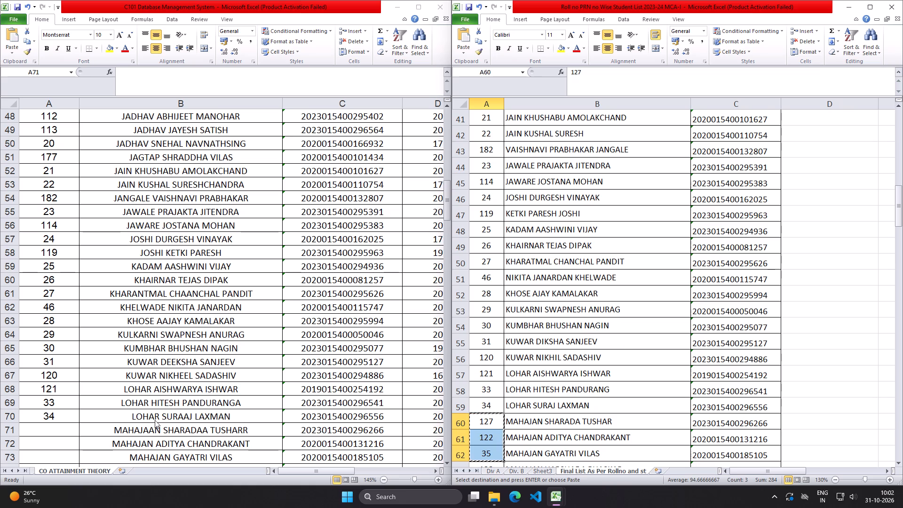
pyautogui.click(43, 424)
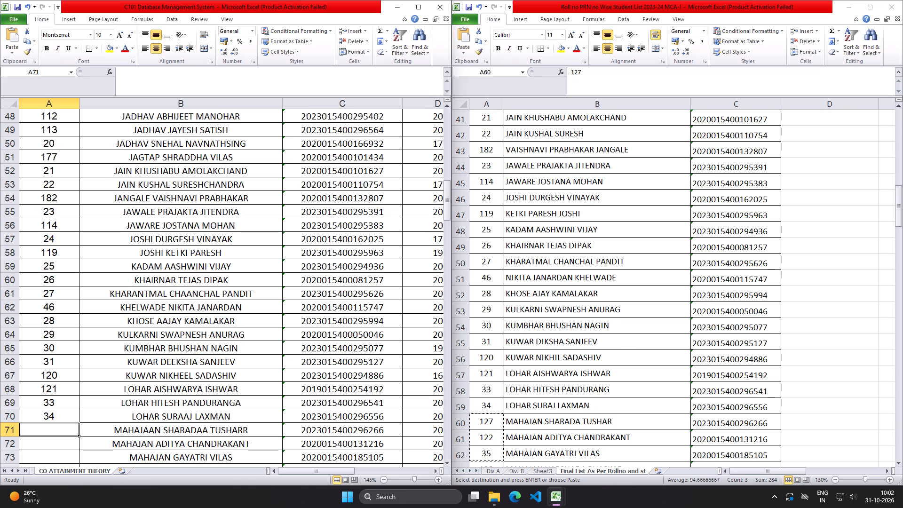
pyautogui.hotkey('ctrl', 'v')
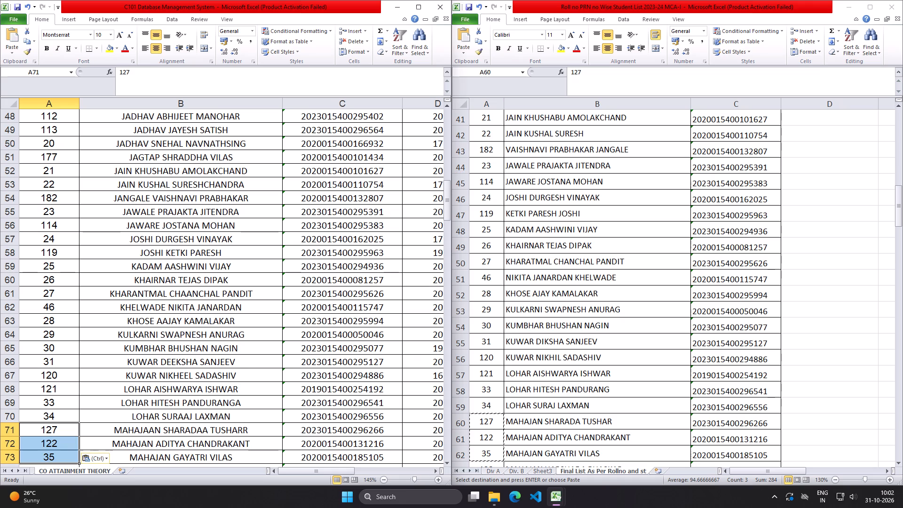
# Copy the nine roll numbers from 123 to 116 (A63:A71) in the final list into A74:A82 of the CO attainment sheet.
pyautogui.scroll(-3, 65, 423)
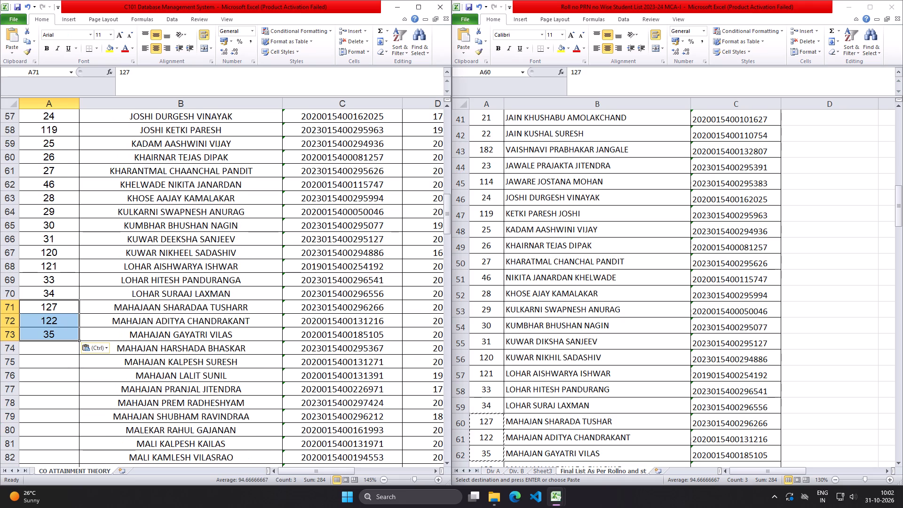
pyautogui.click(510, 430)
pyautogui.scroll(-3, 510, 430)
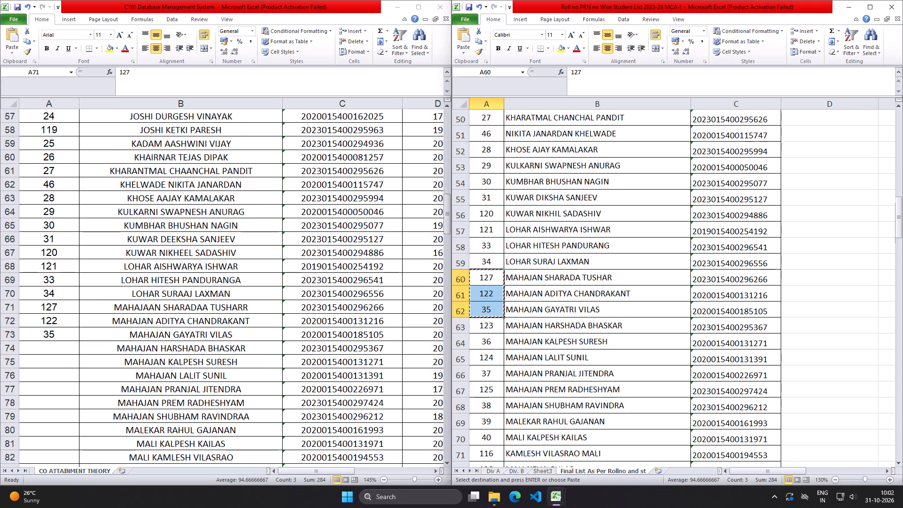
pyautogui.scroll(1, 510, 430)
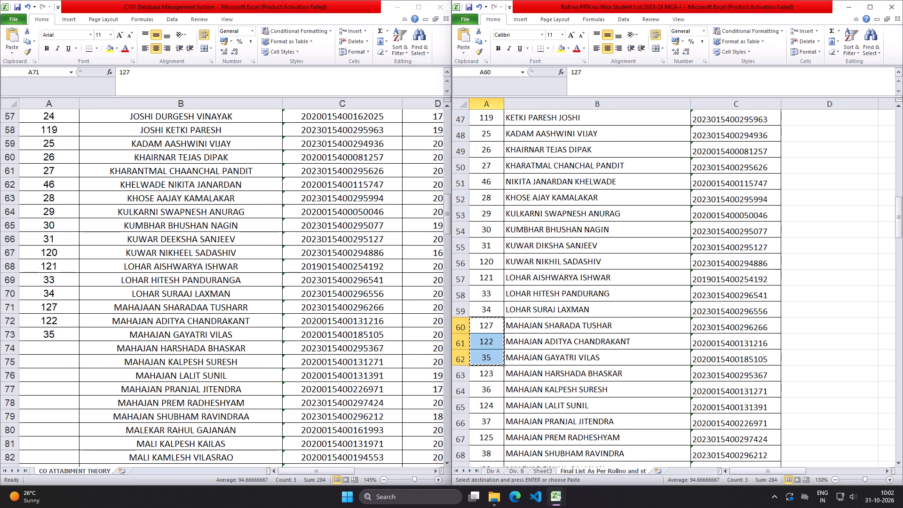
pyautogui.scroll(-1, 512, 430)
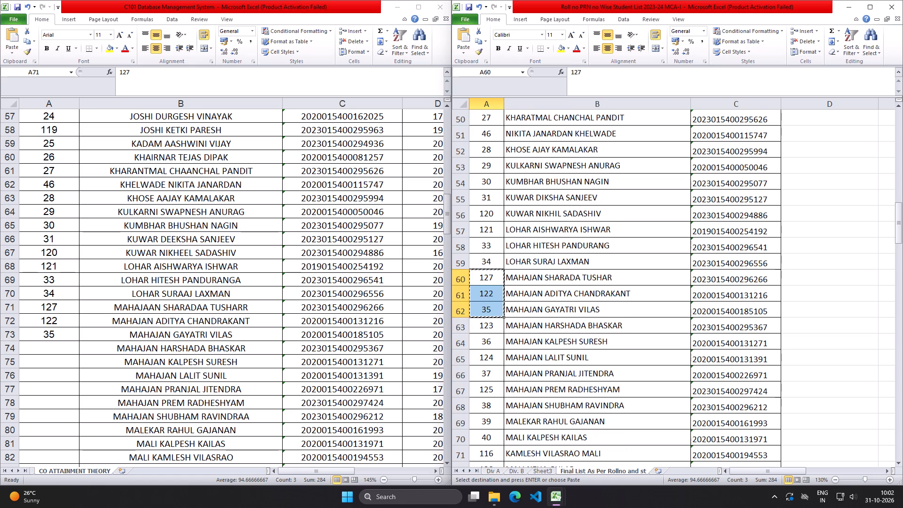
pyautogui.click(485, 327)
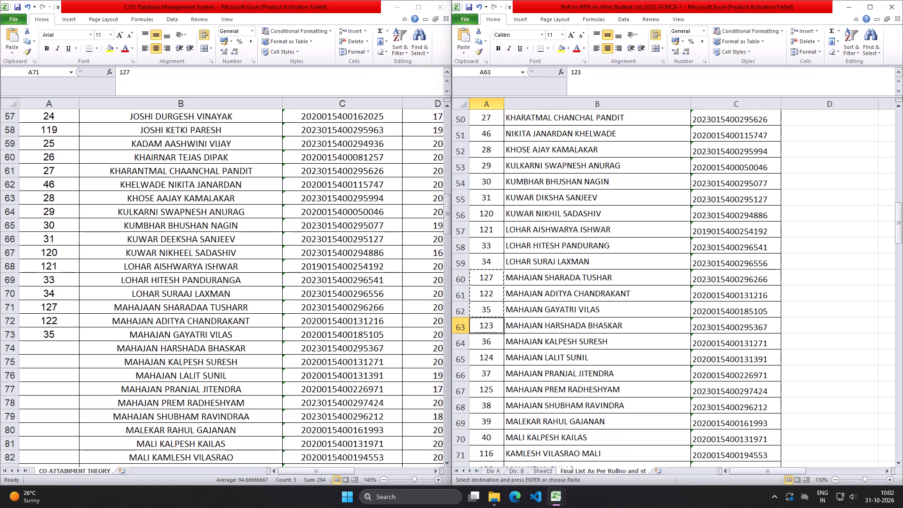
pyautogui.hotkey('shift', 'Down')
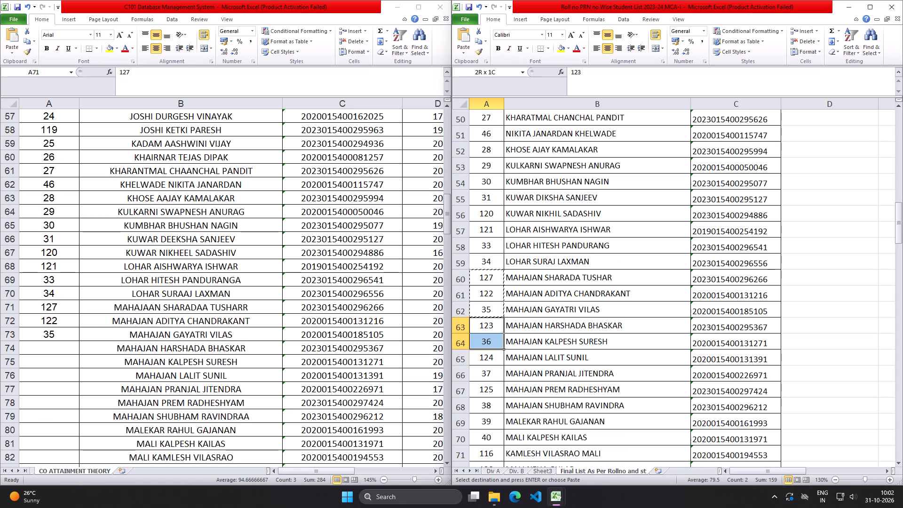
pyautogui.hotkey('shift', 'Up')
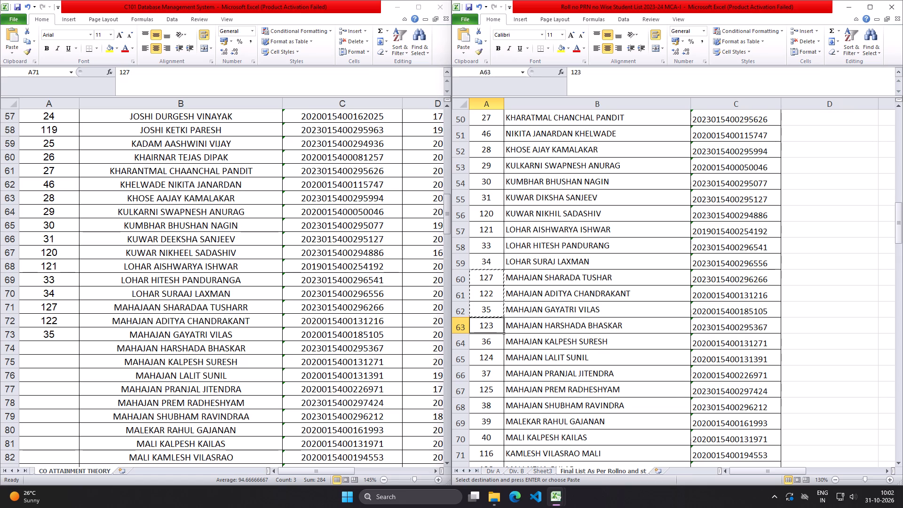
pyautogui.hotkey('shift', 'Down')
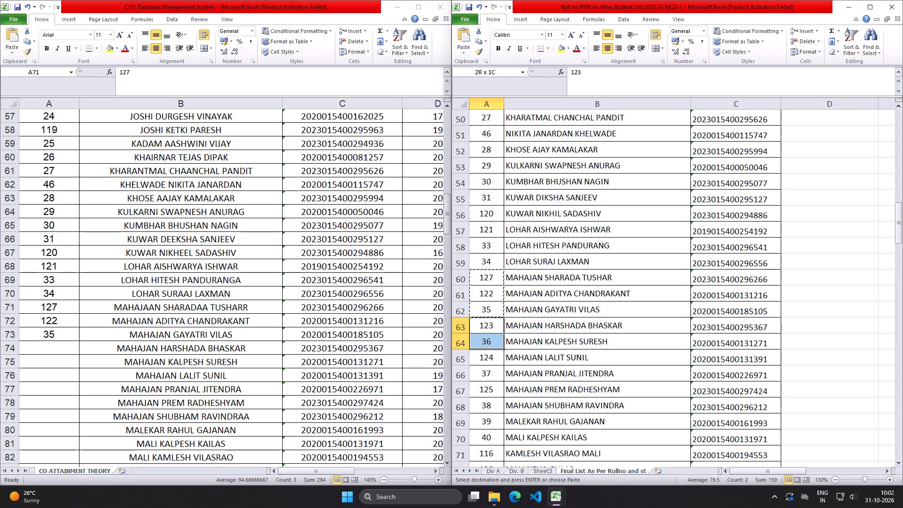
pyautogui.hotkey('shift', 'Down')
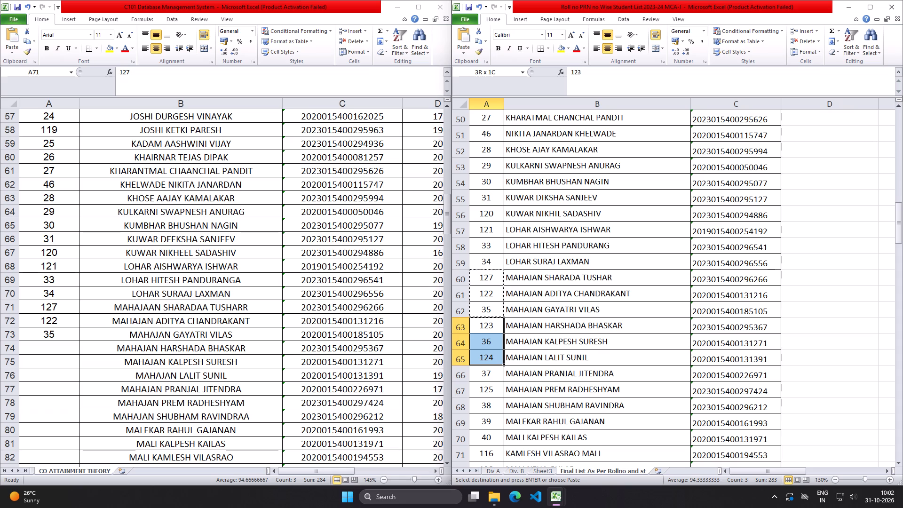
pyautogui.hotkey('shift', 'Down')
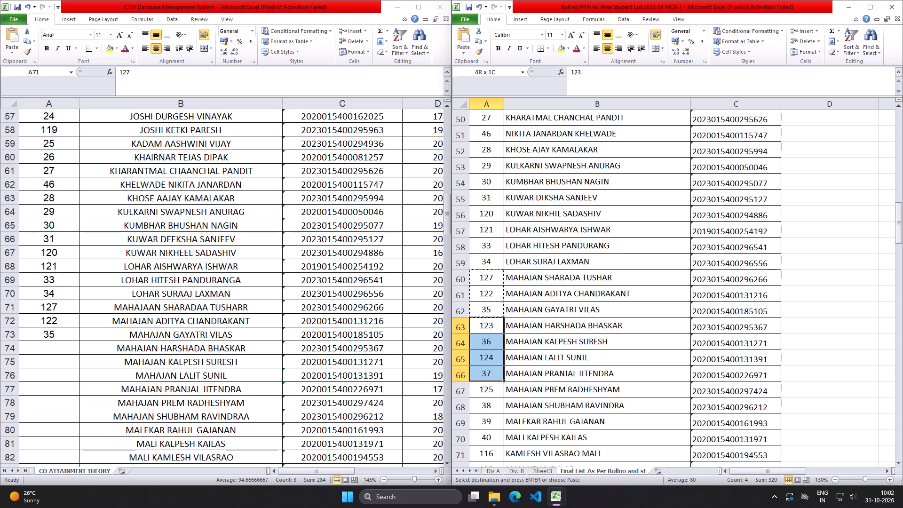
pyautogui.hotkey('shift', 'Down')
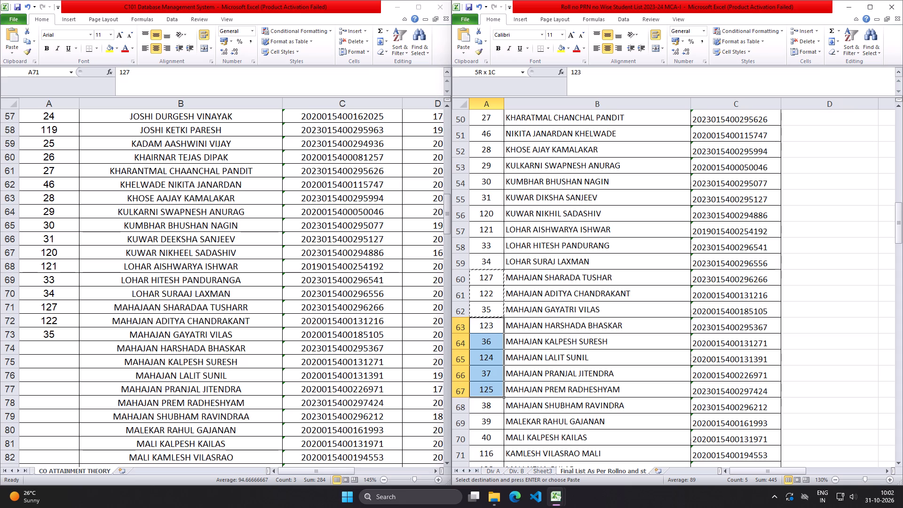
pyautogui.hotkey('shift', 'Down')
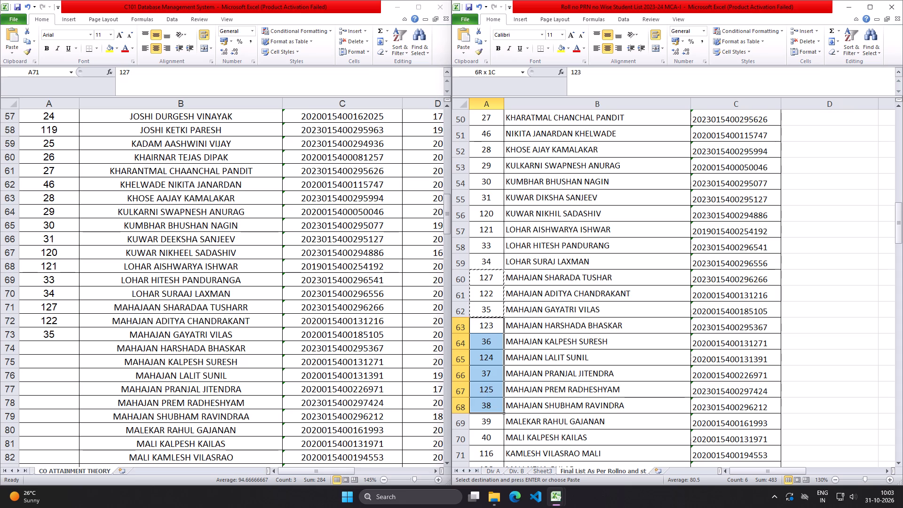
pyautogui.hotkey('shift', 'Down')
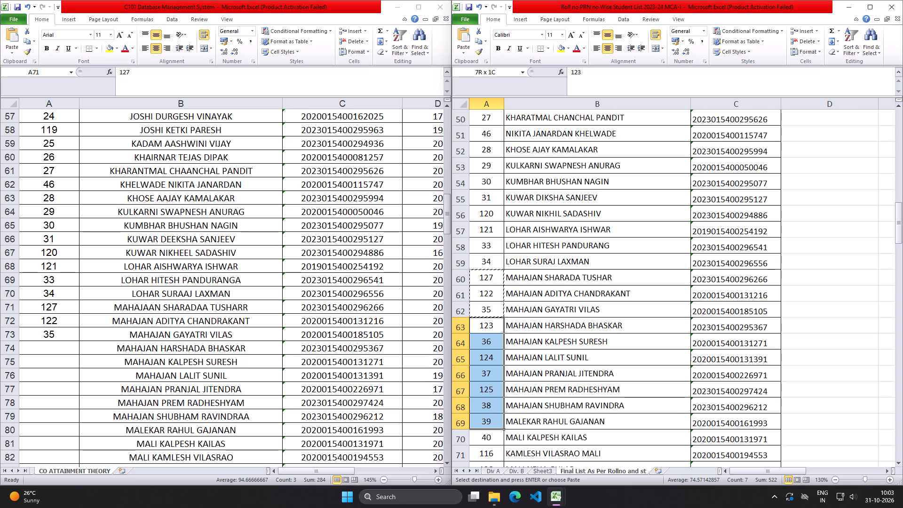
pyautogui.hotkey('shift', 'Down')
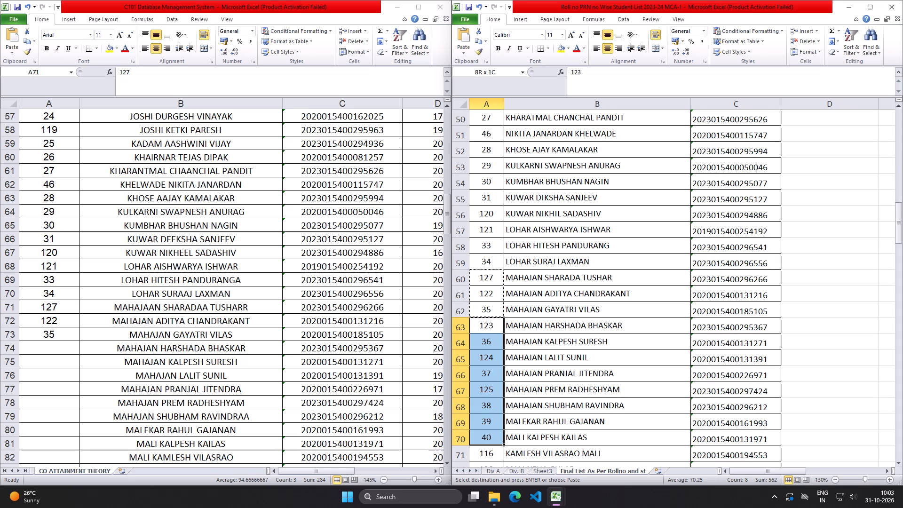
pyautogui.hotkey('shift', 'Down')
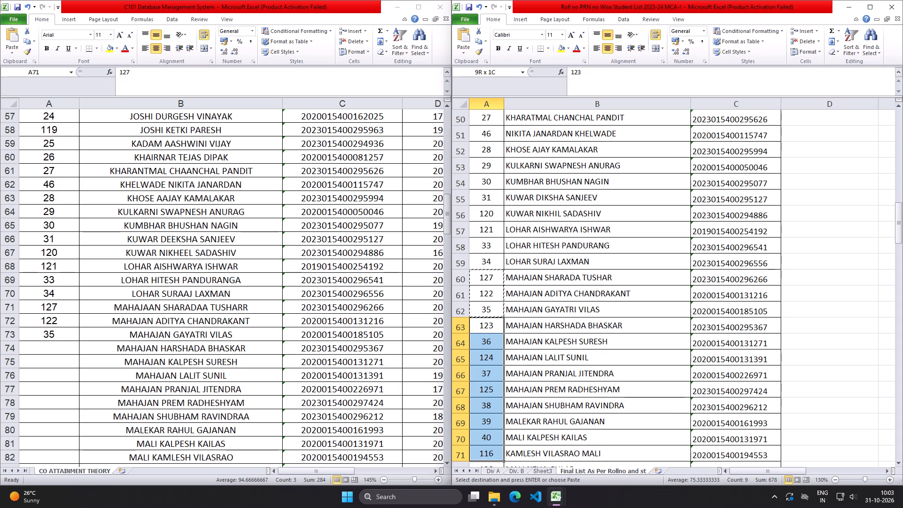
pyautogui.hotkey('ctrl', 'c')
pyautogui.hotkey('alt', 'Tab')
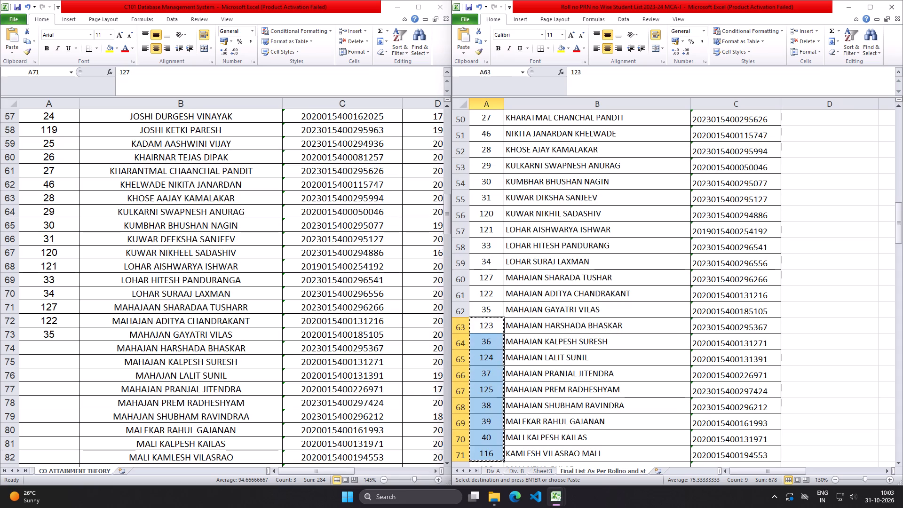
pyautogui.click(62, 347)
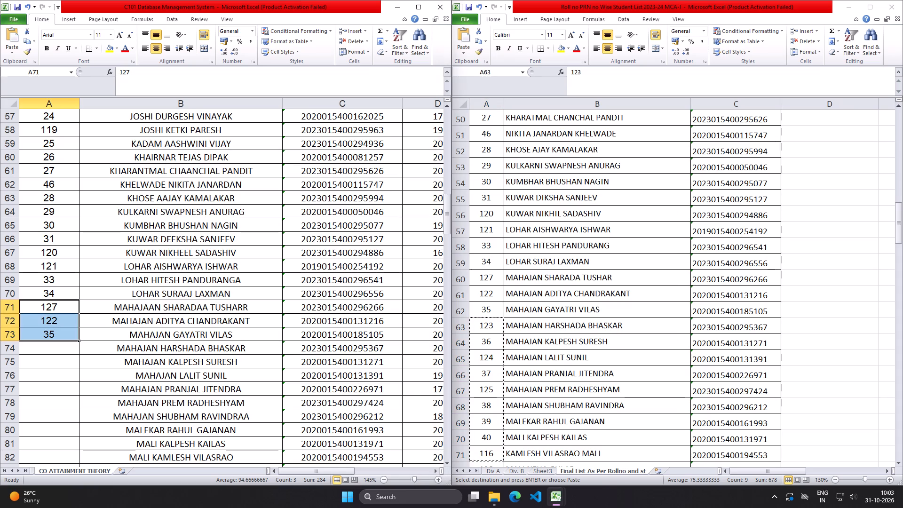
pyautogui.click(62, 347)
pyautogui.hotkey('ctrl', 'v')
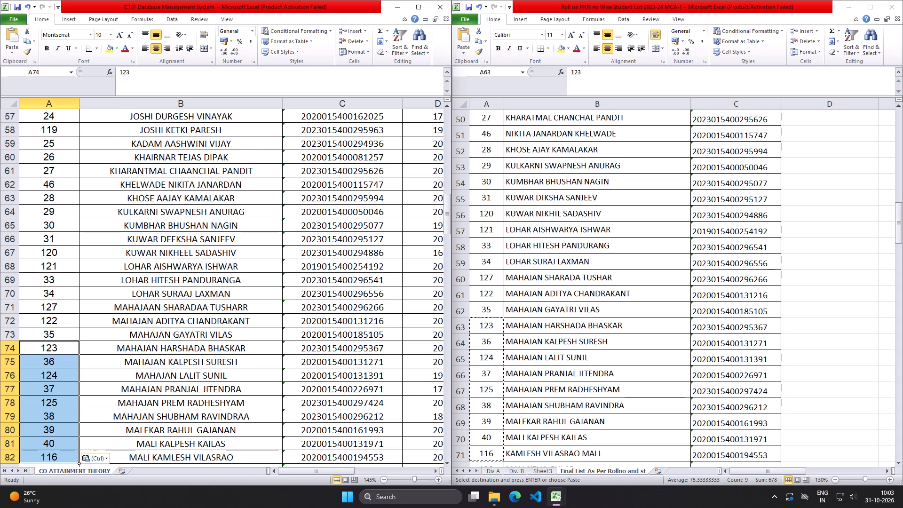
# Select the roll number block starting with 128 at A72 in the final list, for copying into the CO attainment sheet from A83.
pyautogui.scroll(-5, 62, 347)
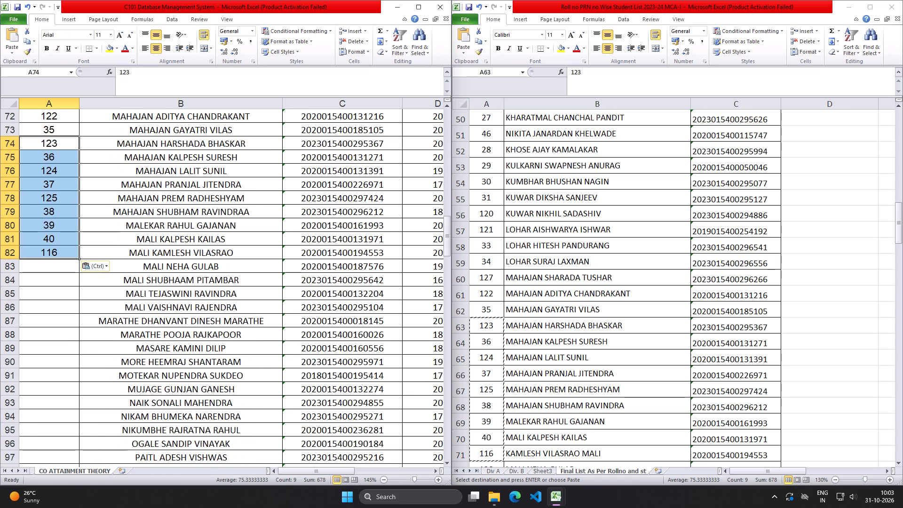
pyautogui.scroll(1, 62, 347)
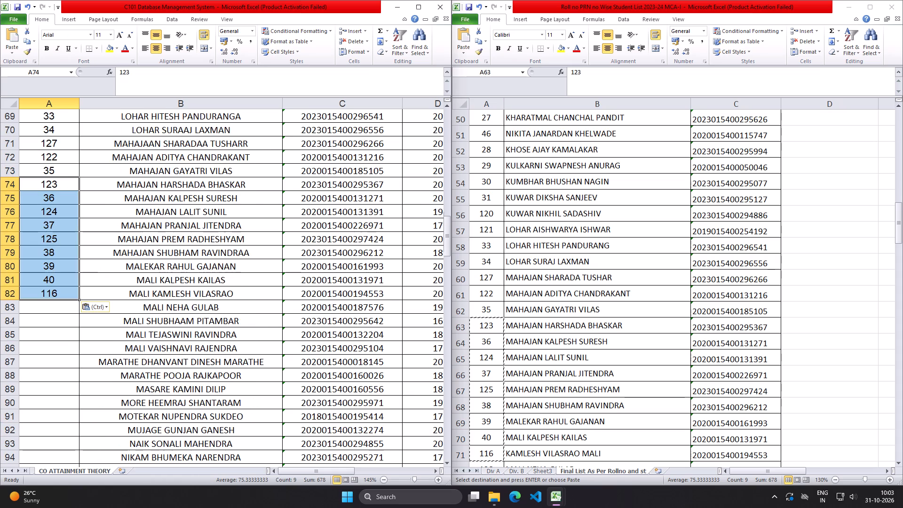
pyautogui.click(59, 304)
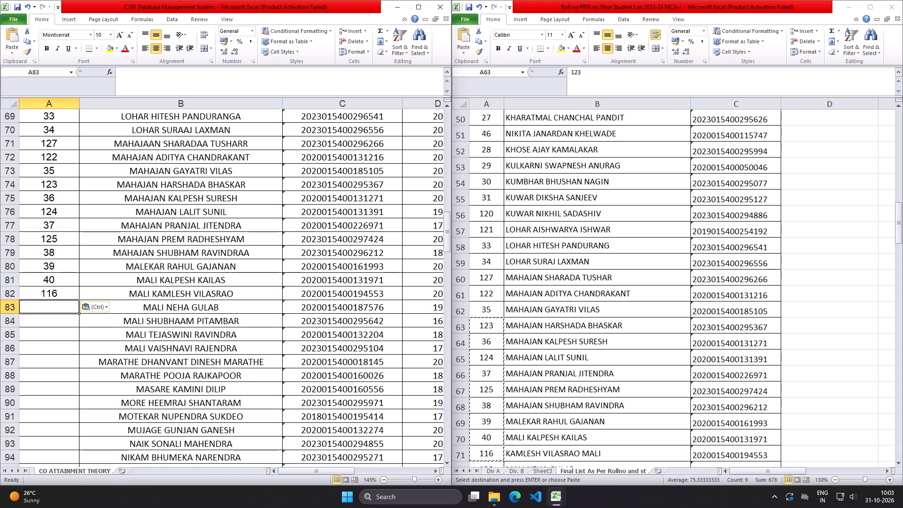
pyautogui.click(529, 454)
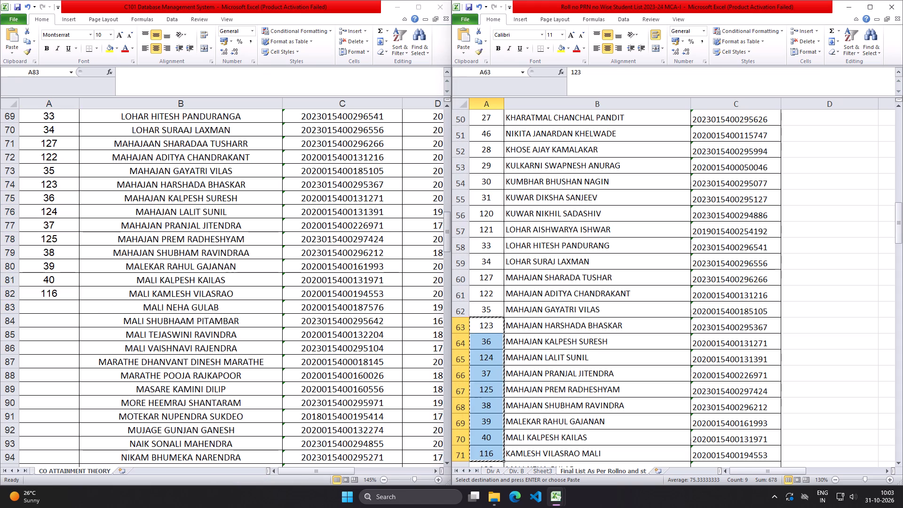
pyautogui.click(529, 454)
pyautogui.scroll(-3, 529, 454)
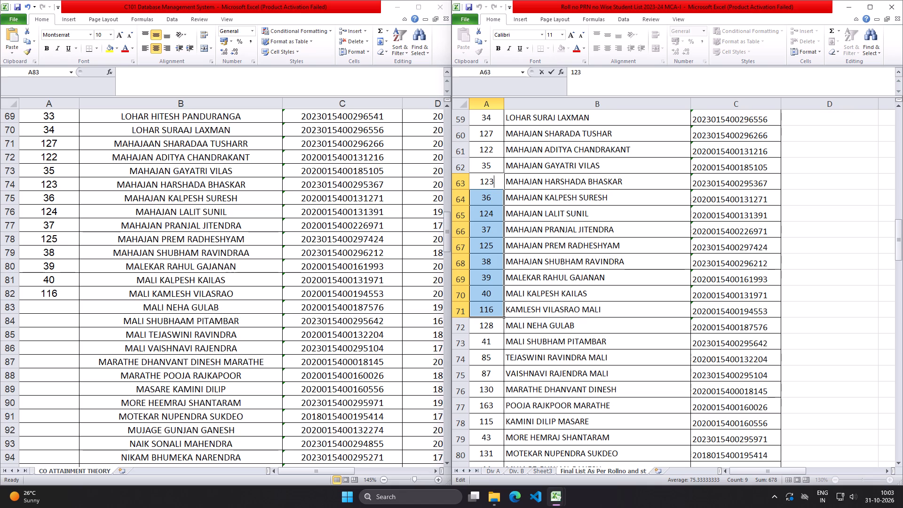
pyautogui.scroll(-1, 529, 456)
pyautogui.click(487, 277)
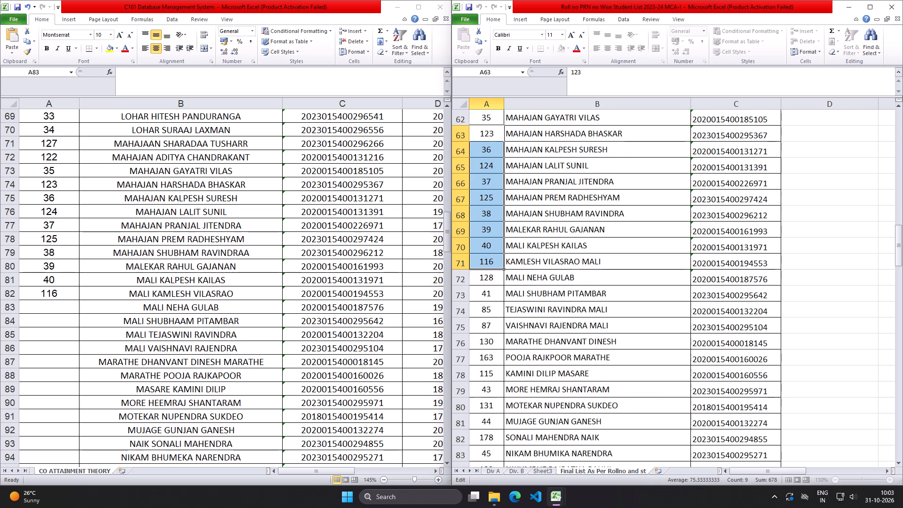
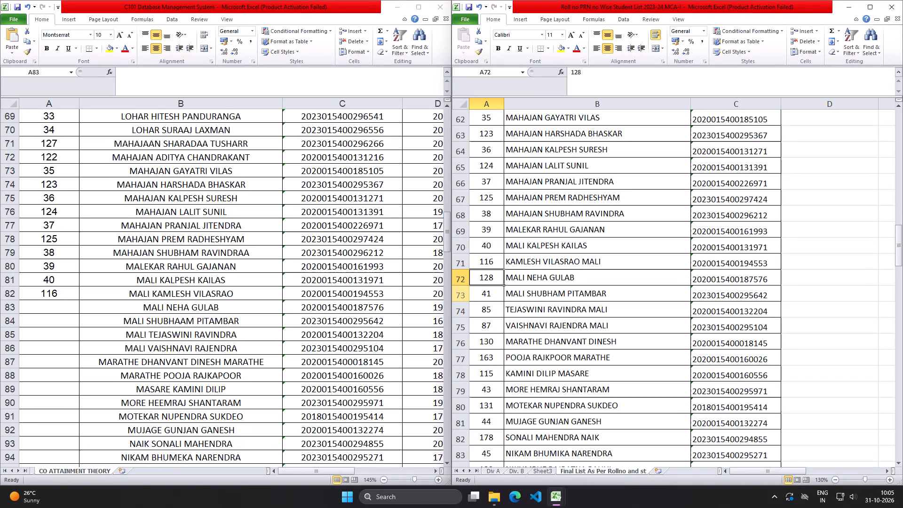
# Extend the roll number selection in the final list to cover 128, 41 and 85 (A72:A74).
pyautogui.hotkey('shift', 'Down')
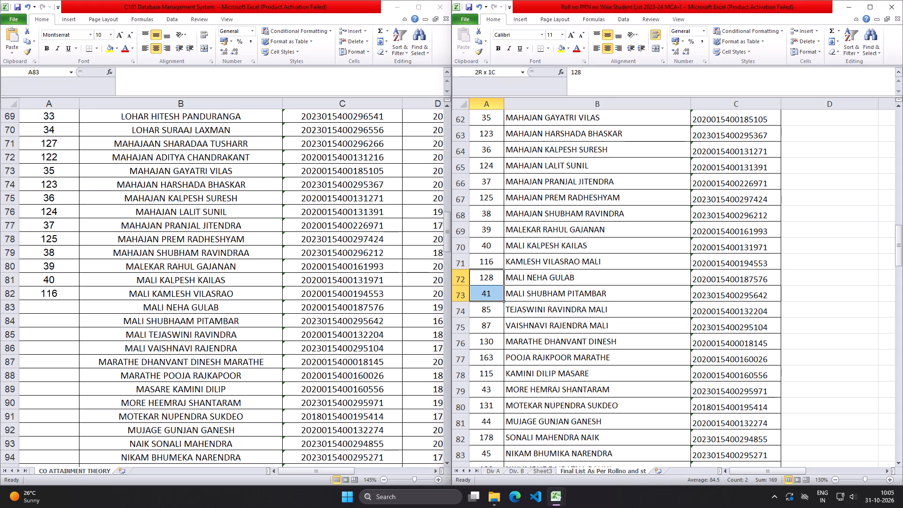
pyautogui.hotkey('shift', 'Down')
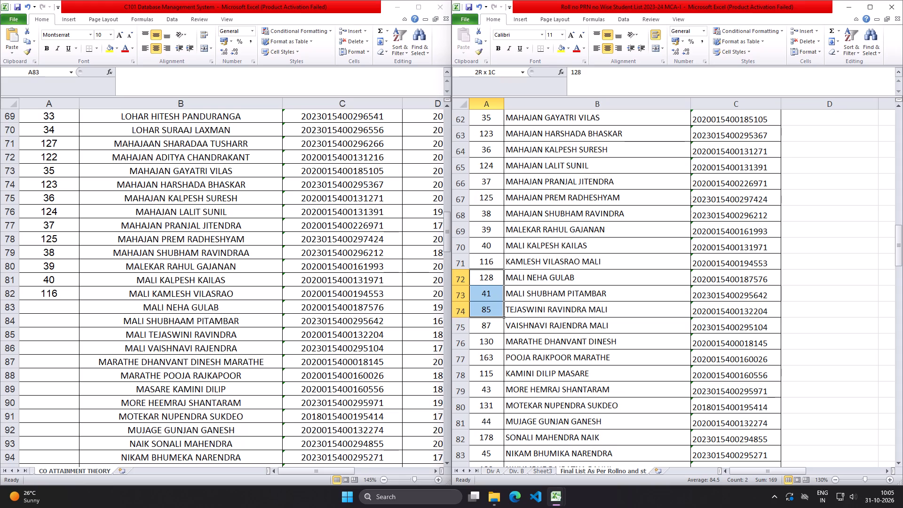
# Save the C101 Database Management System workbook with the roll numbers filled in so far.
pyautogui.click(58, 291)
pyautogui.hotkey('ctrl', 's')
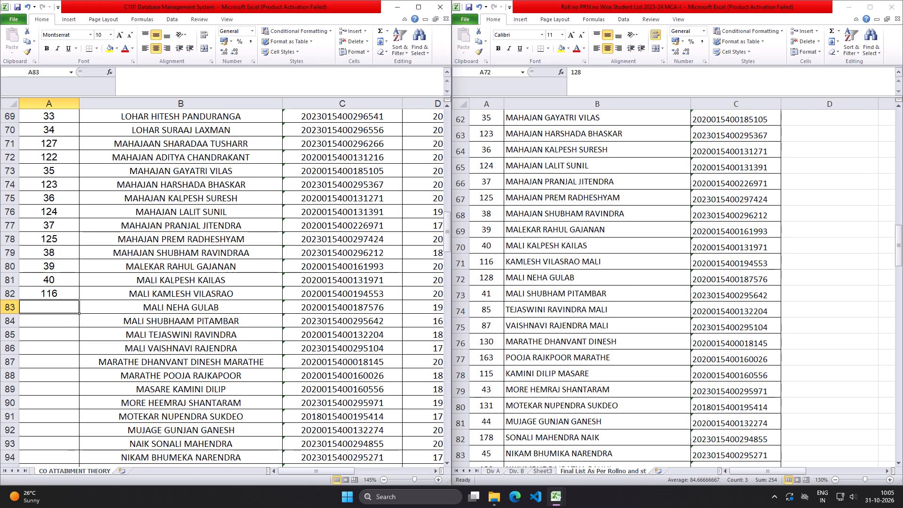
pyautogui.hotkey('ctrl', 's')
pyautogui.hotkey('ctrl', 's')
pyautogui.hotkey('ctrl', 's')
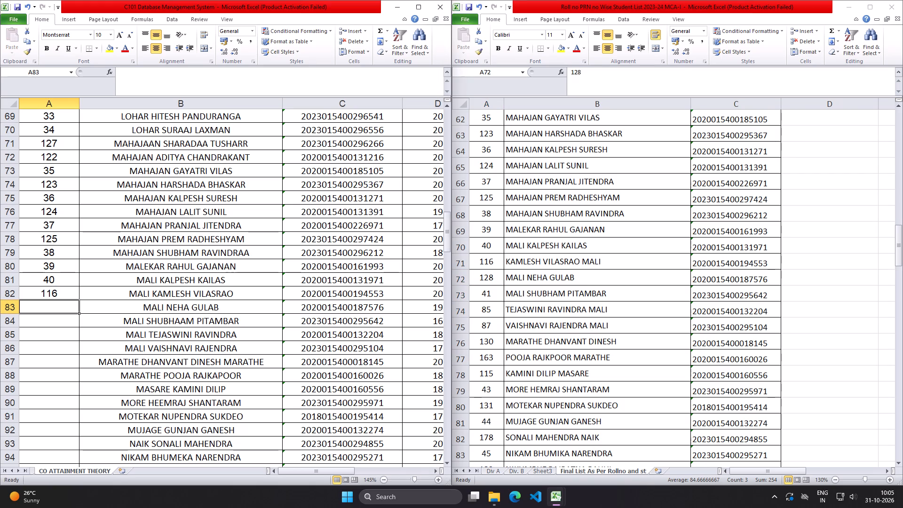
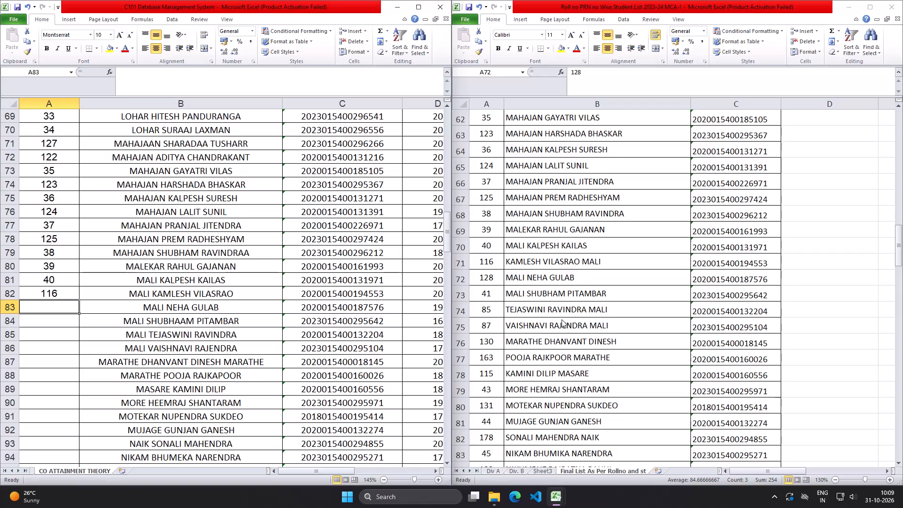
# Extend the final list's roll number selection to A72:A83 (128 through 45) and copy it into the CO attainment sheet starting at A83.
pyautogui.click(491, 295)
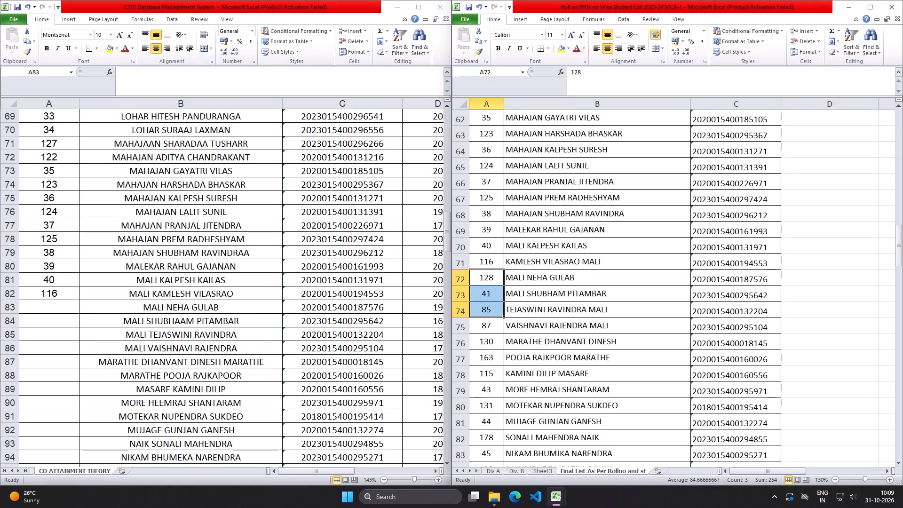
pyautogui.hotkey('shift', 'Down')
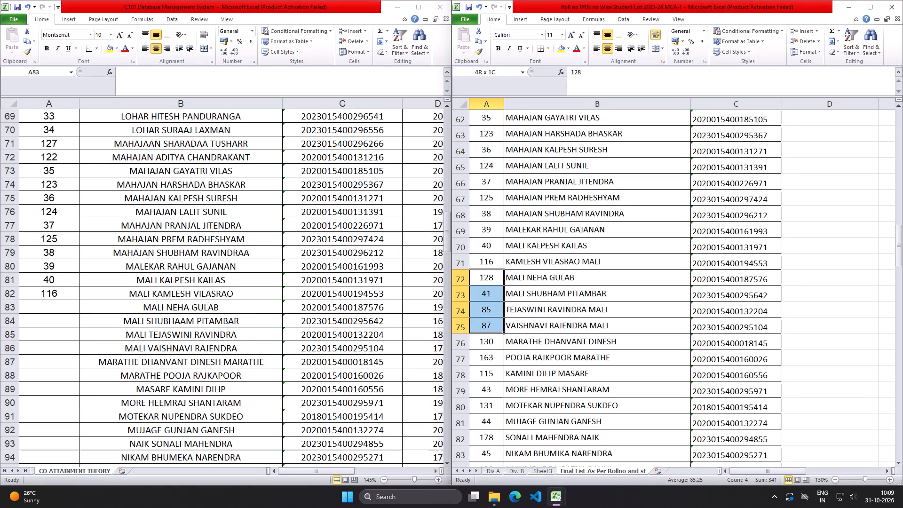
pyautogui.hotkey('shift', 'Down')
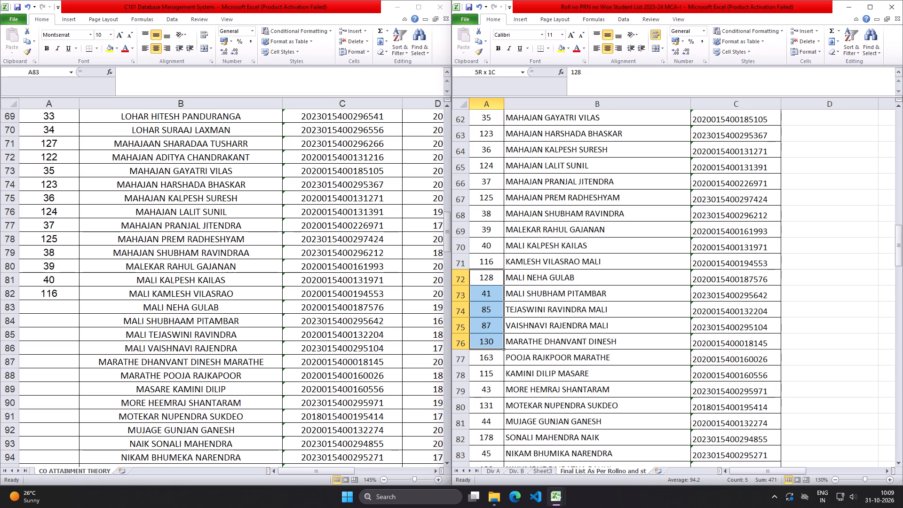
pyautogui.hotkey('shift', 'Down')
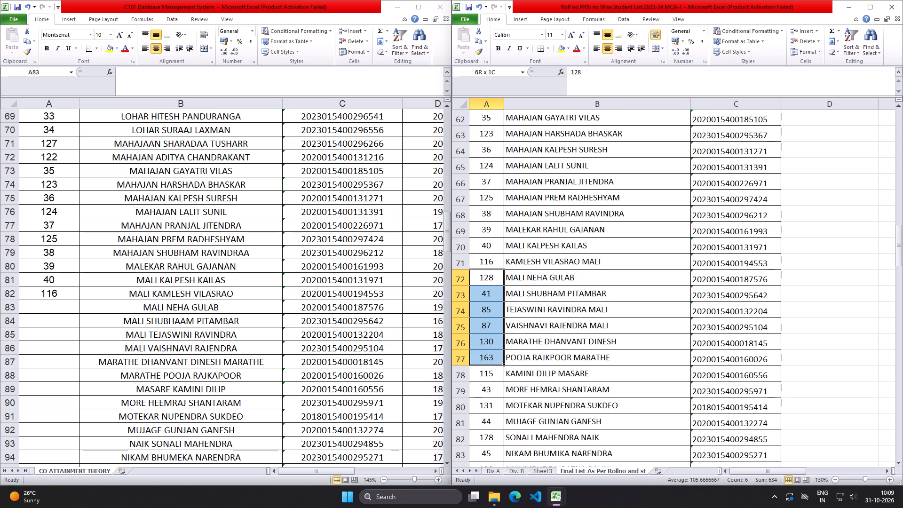
pyautogui.hotkey('shift', 'Down')
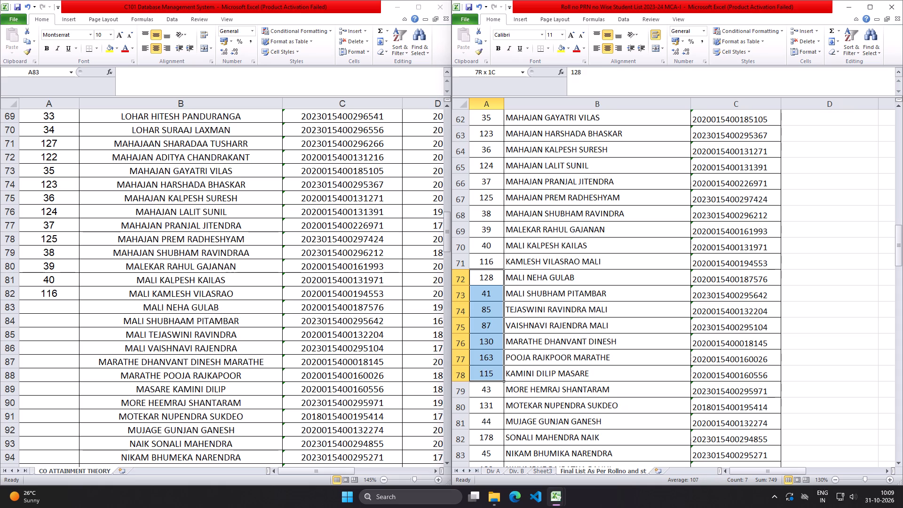
pyautogui.hotkey('shift', 'Down')
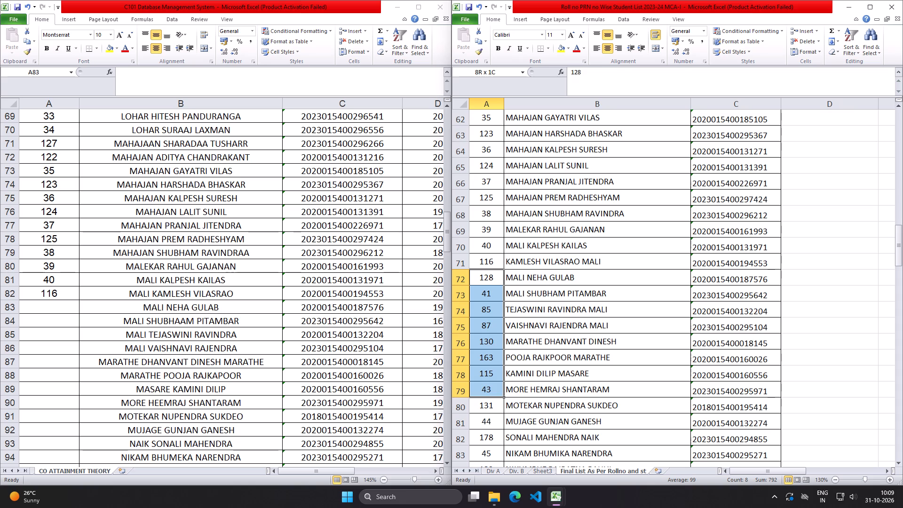
pyautogui.hotkey('shift', 'Down')
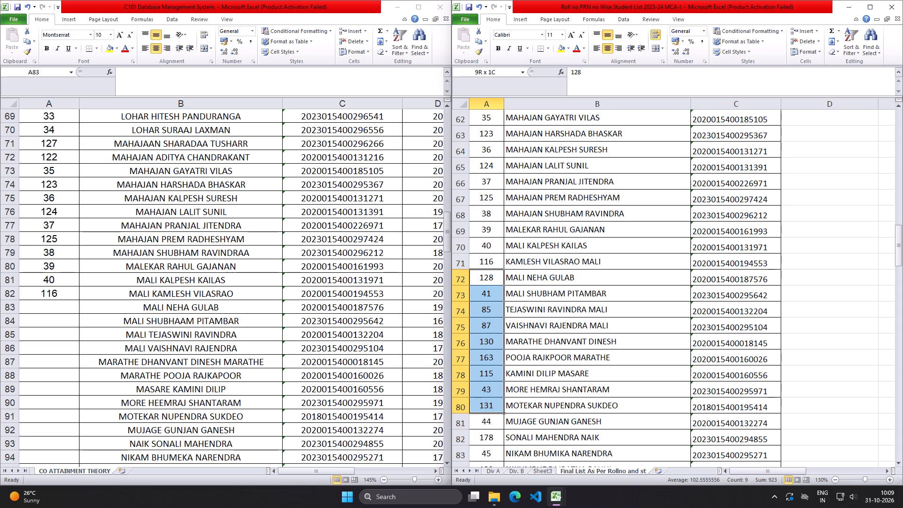
pyautogui.hotkey('shift', 'Down')
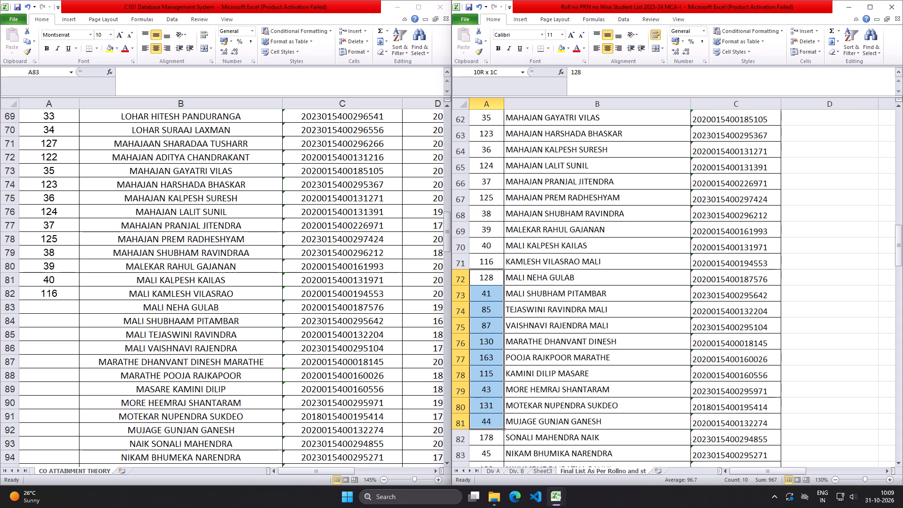
pyautogui.hotkey('shift', 'Down')
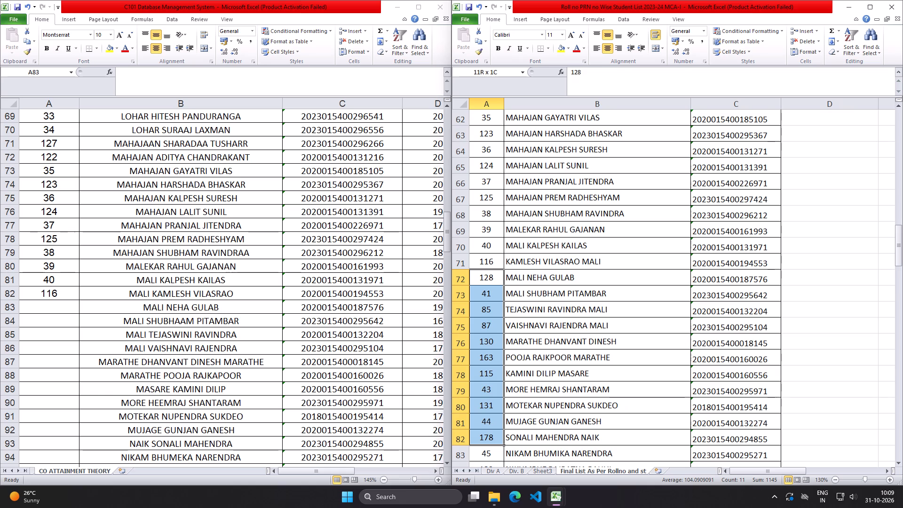
pyautogui.hotkey('shift', 'Down')
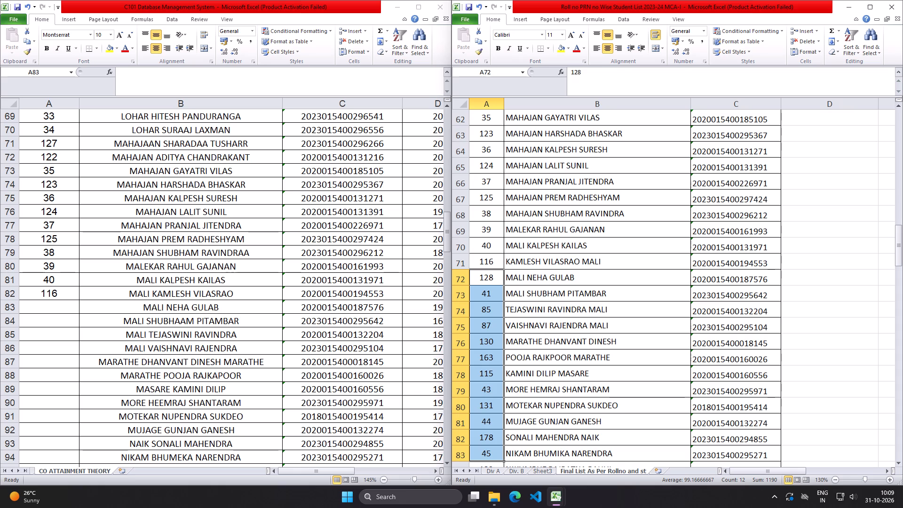
pyautogui.hotkey('ctrl', 'c')
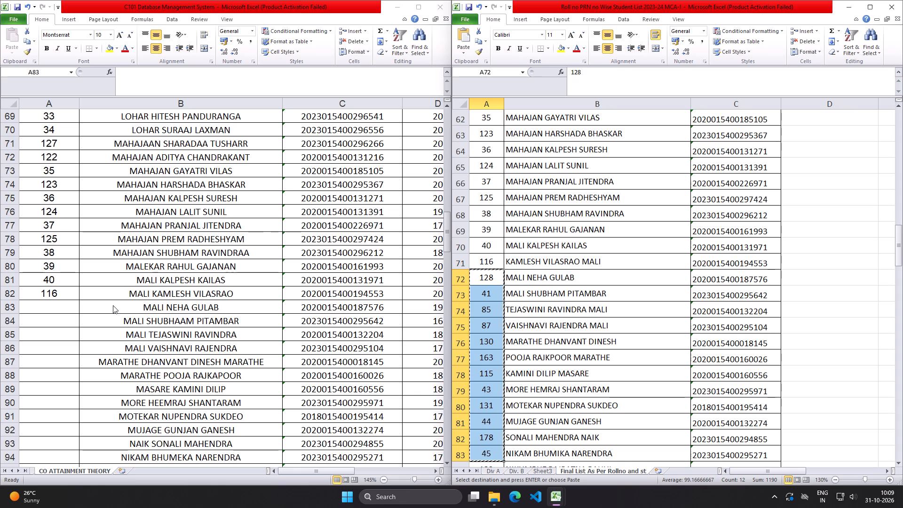
pyautogui.click(50, 305)
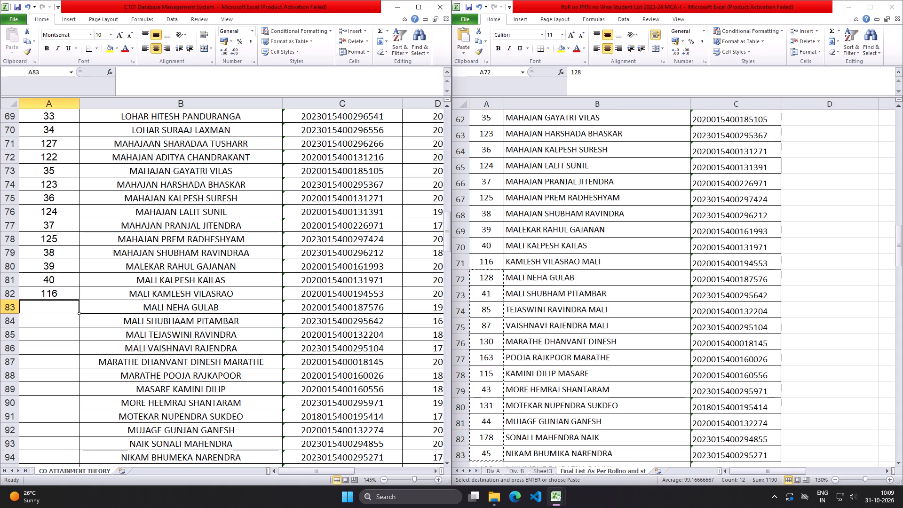
pyautogui.hotkey('ctrl', 'v')
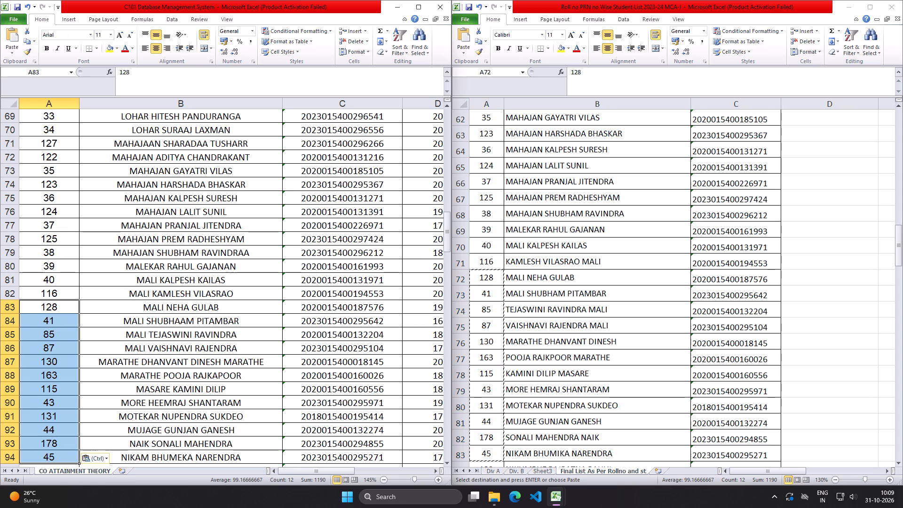
# Select the next empty roll number cell, A95, in the CO attainment sheet and save the C101 Database Management System workbook.
pyautogui.scroll(-4, 208, 362)
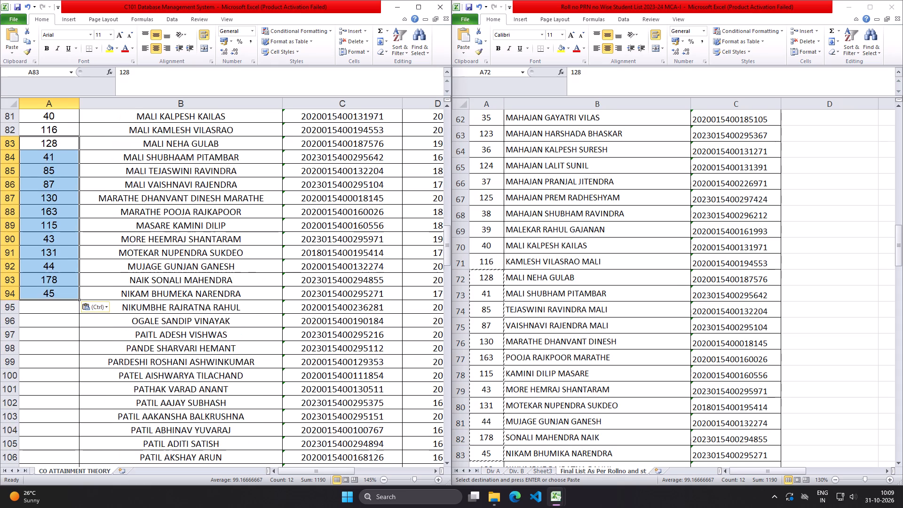
pyautogui.scroll(-1, 207, 364)
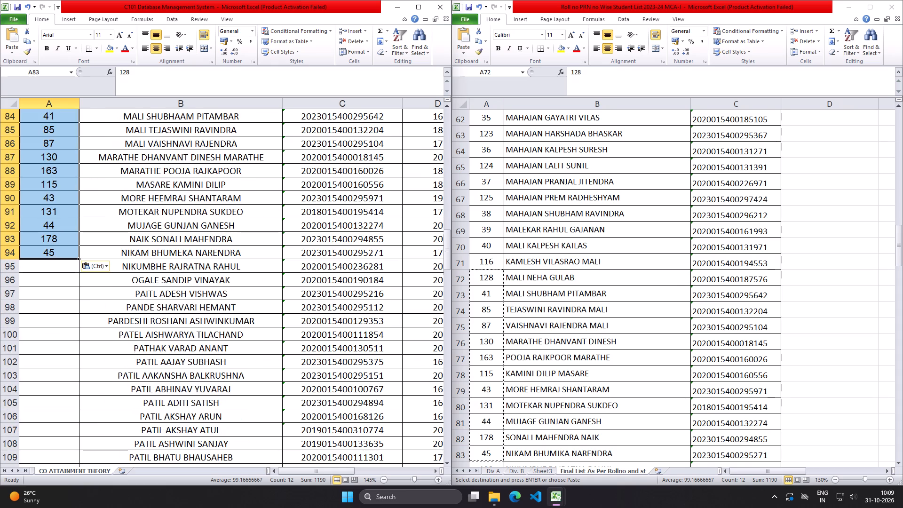
pyautogui.scroll(-7, 207, 364)
pyautogui.scroll(-20, 207, 364)
pyautogui.scroll(-11, 207, 364)
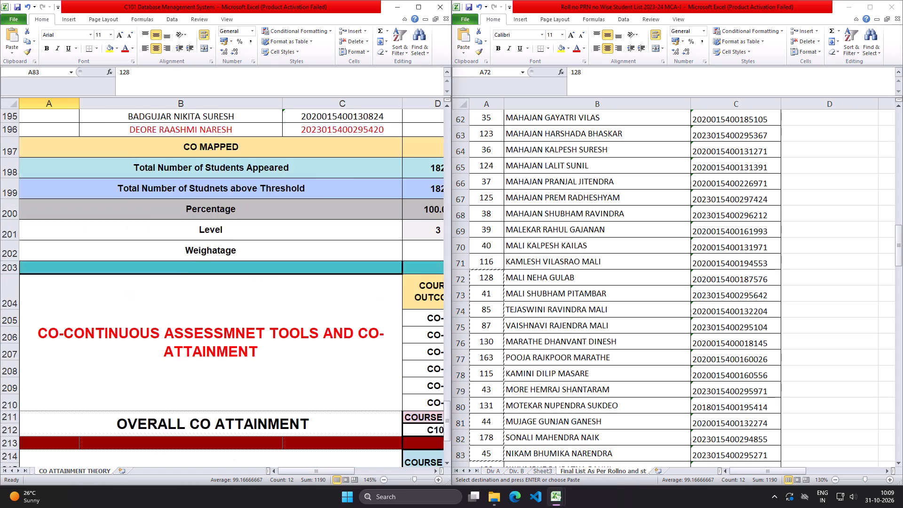
pyautogui.scroll(16, 207, 365)
pyautogui.scroll(19, 207, 365)
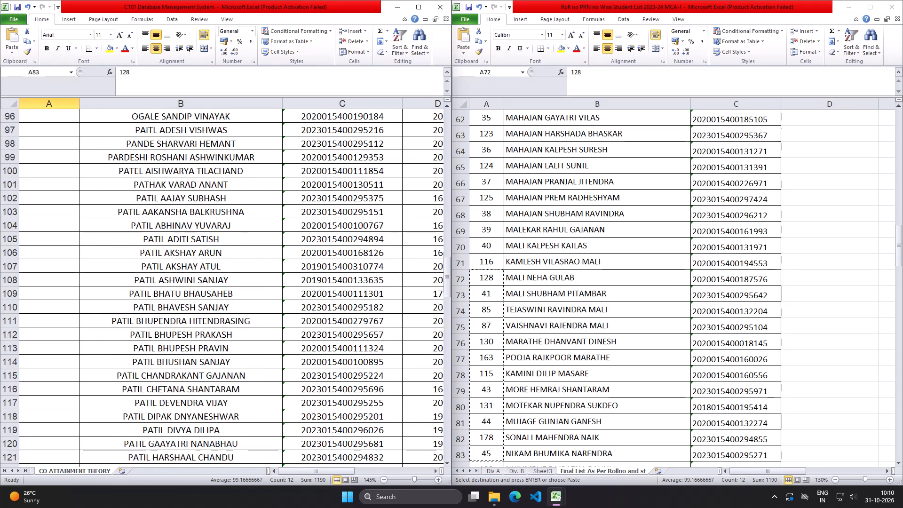
pyautogui.scroll(4, 207, 365)
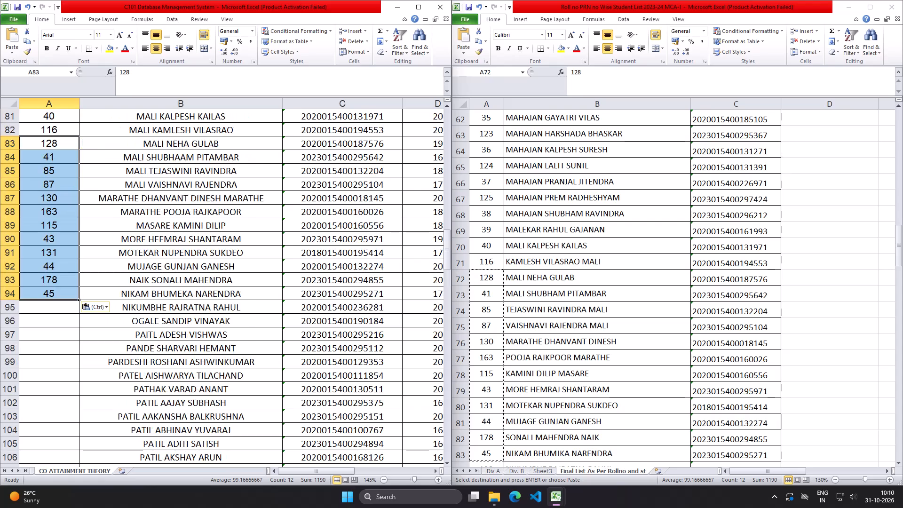
pyautogui.scroll(-1, 207, 365)
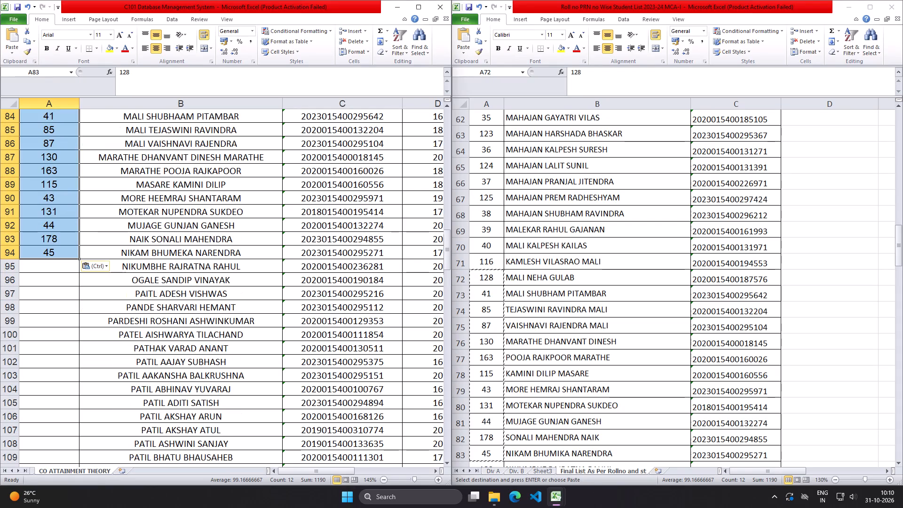
pyautogui.click(66, 269)
pyautogui.hotkey('ctrl', 's')
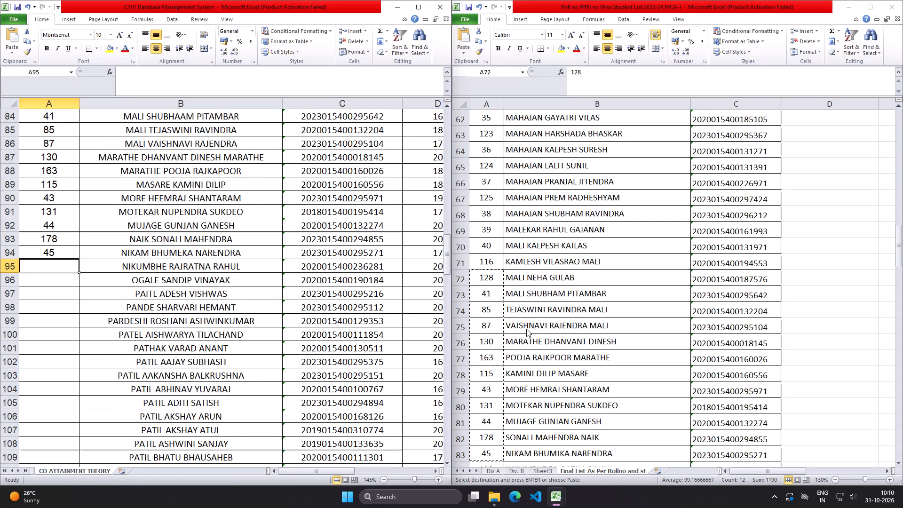
# Compare the student name in row 84 of the final list with the one in row 95 of the CO attainment sheet.
pyautogui.scroll(-4, 526, 330)
pyautogui.scroll(4, 526, 330)
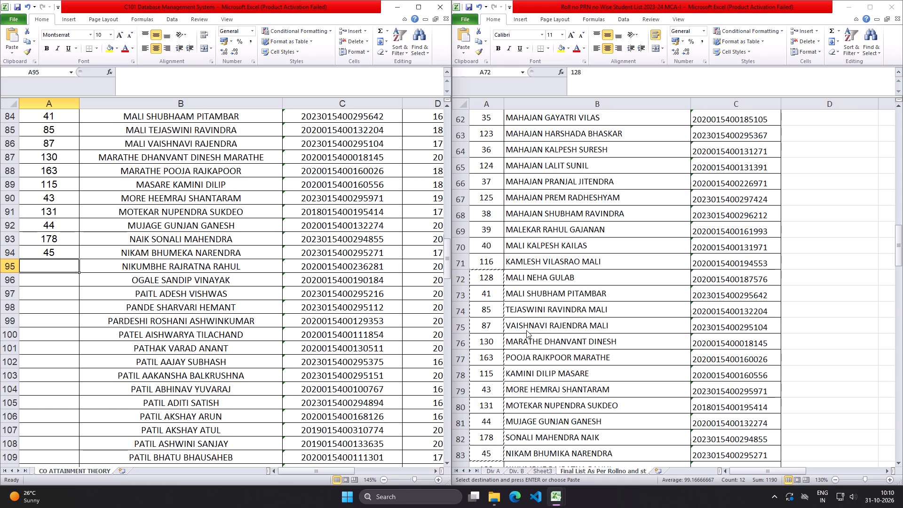
pyautogui.click(535, 312)
pyautogui.scroll(-3, 534, 313)
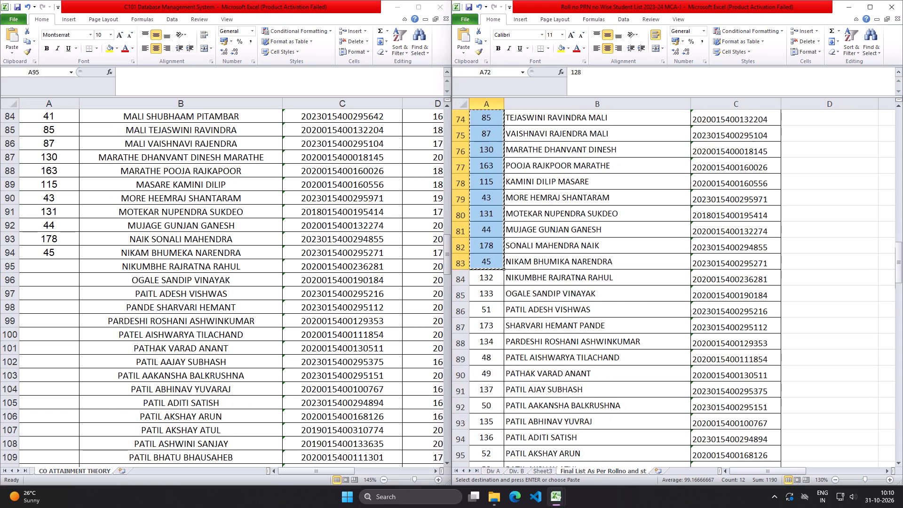
pyautogui.scroll(-2, 534, 314)
pyautogui.scroll(1, 534, 315)
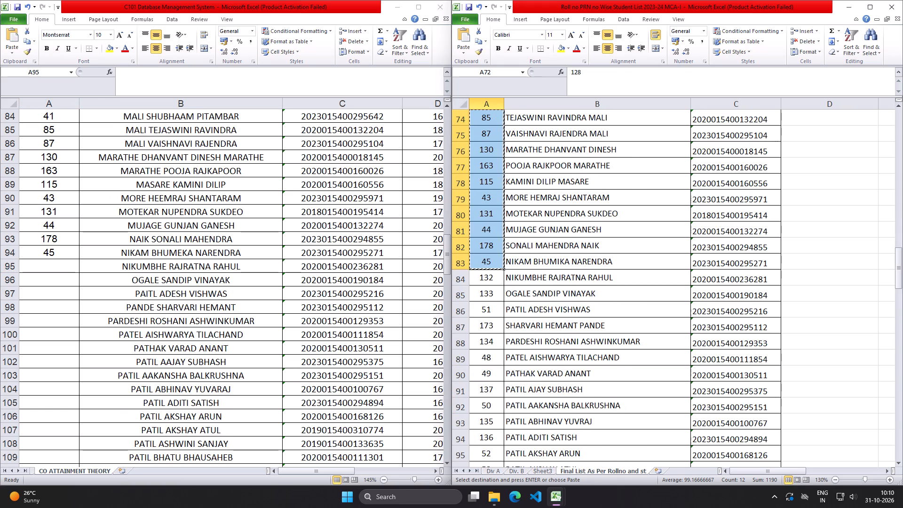
pyautogui.click(538, 279)
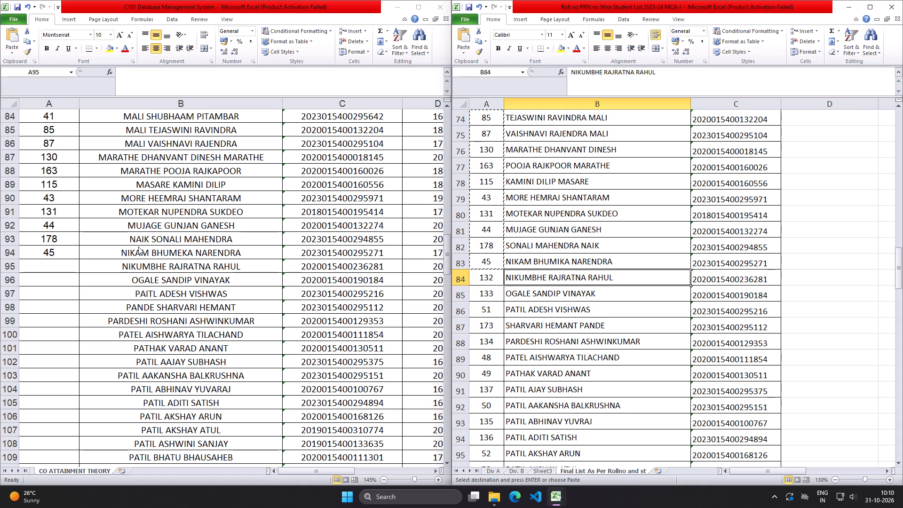
pyautogui.click(131, 262)
pyautogui.click(142, 264)
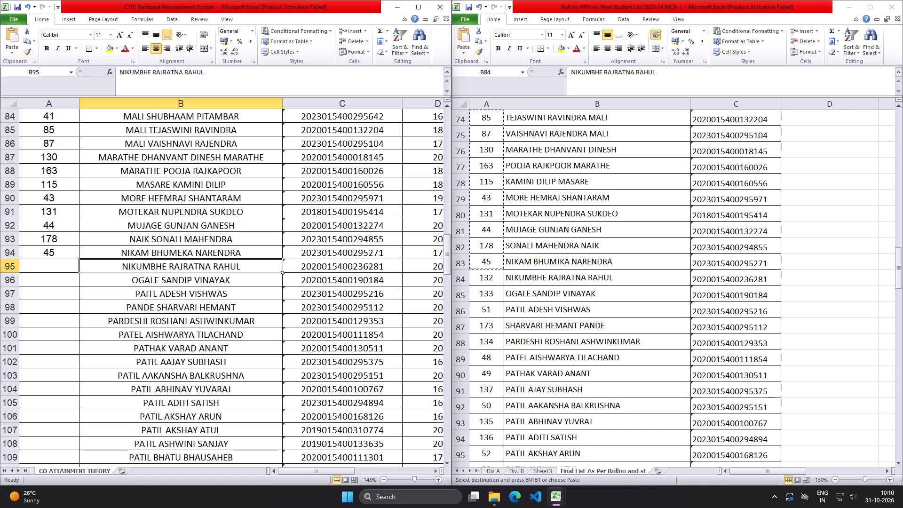
pyautogui.click(533, 278)
# Copy roll numbers A84:A95 (132 through 52) from the final list into the CO attainment sheet starting at A95.
pyautogui.click(482, 278)
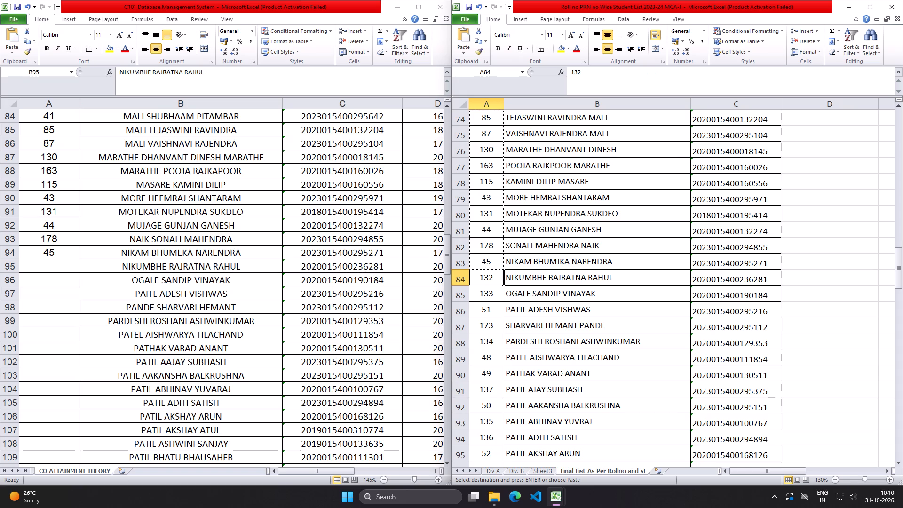
pyautogui.hotkey('shift', 'Down')
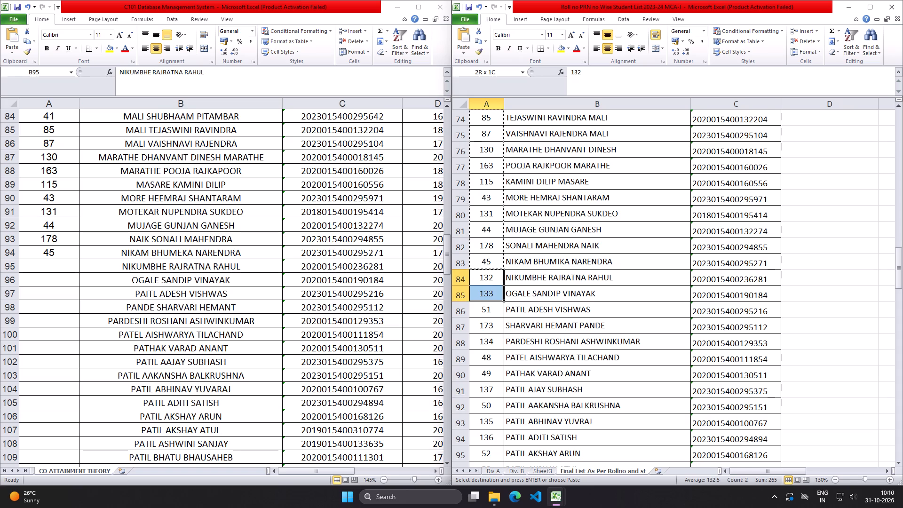
pyautogui.hotkey('shift', 'Down')
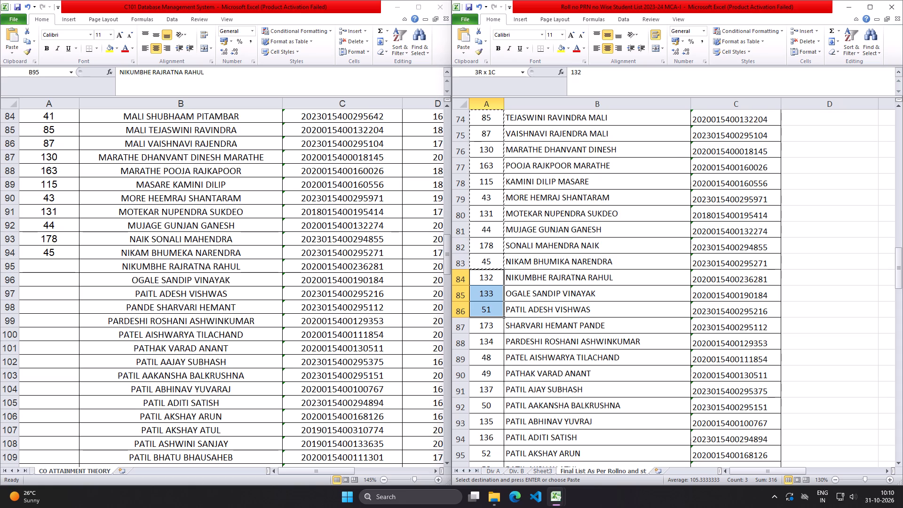
pyautogui.hotkey('shift', 'Down')
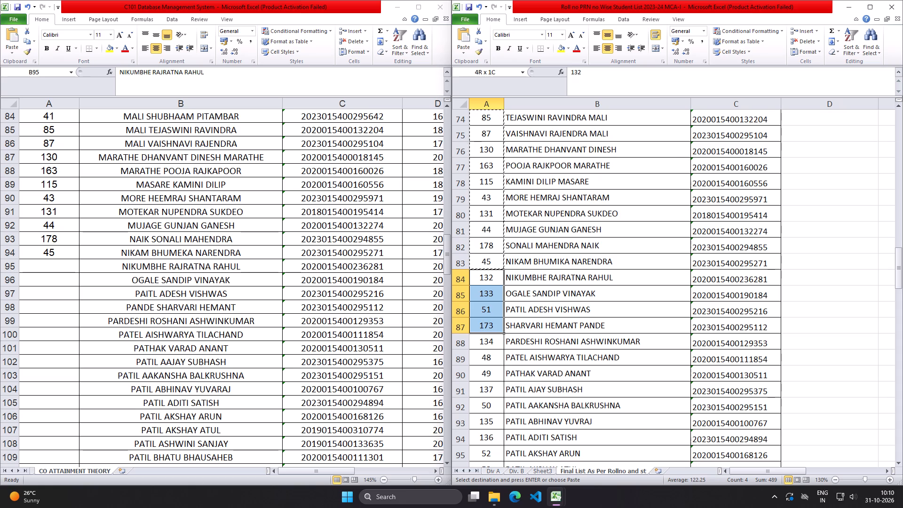
pyautogui.hotkey('shift', 'Down')
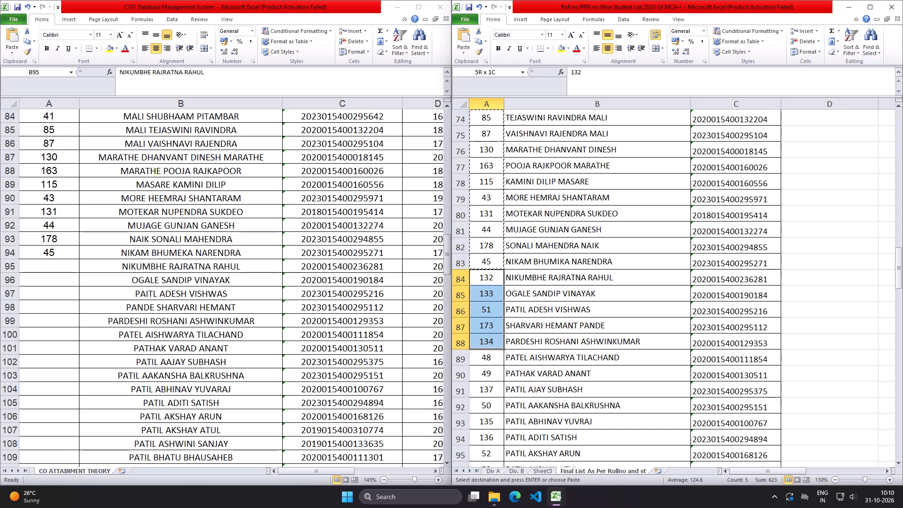
pyautogui.hotkey('shift', 'Down')
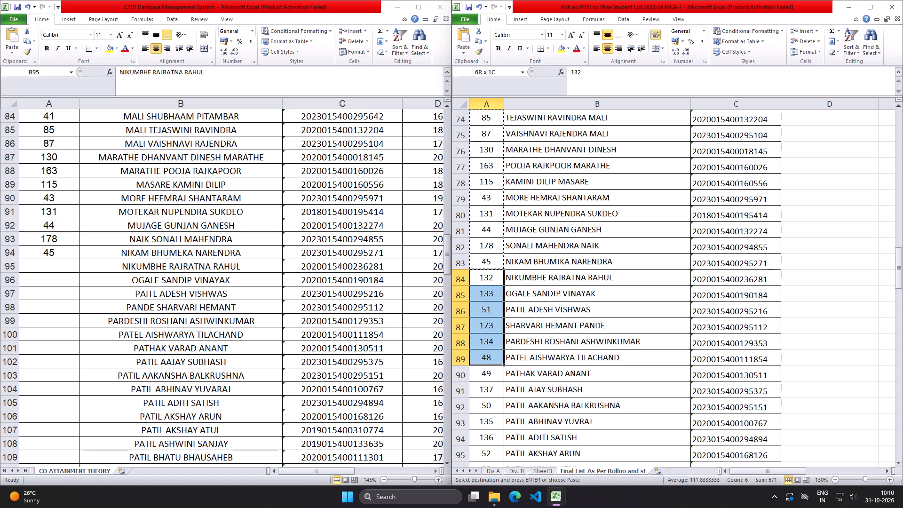
pyautogui.hotkey('shift', 'Down')
pyautogui.hotkey('shift', 'Down')
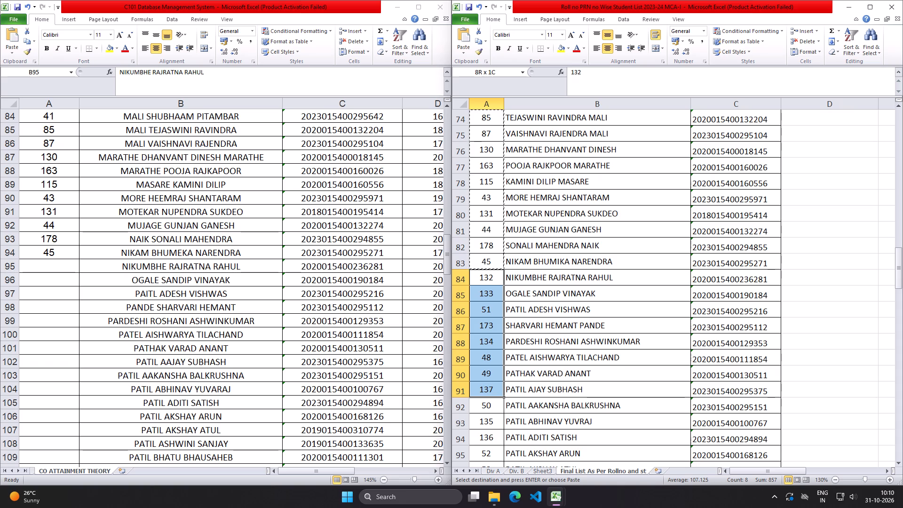
pyautogui.hotkey('shift', 'Down')
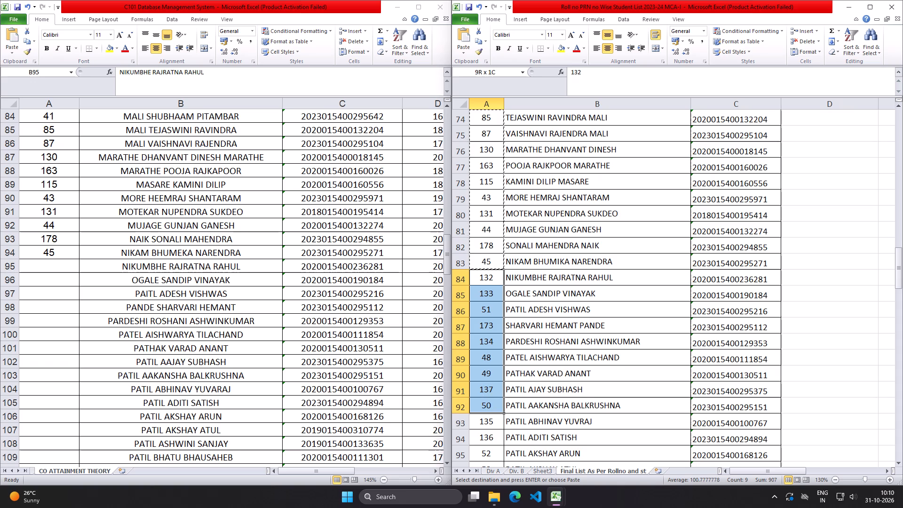
pyautogui.hotkey('shift', 'Down')
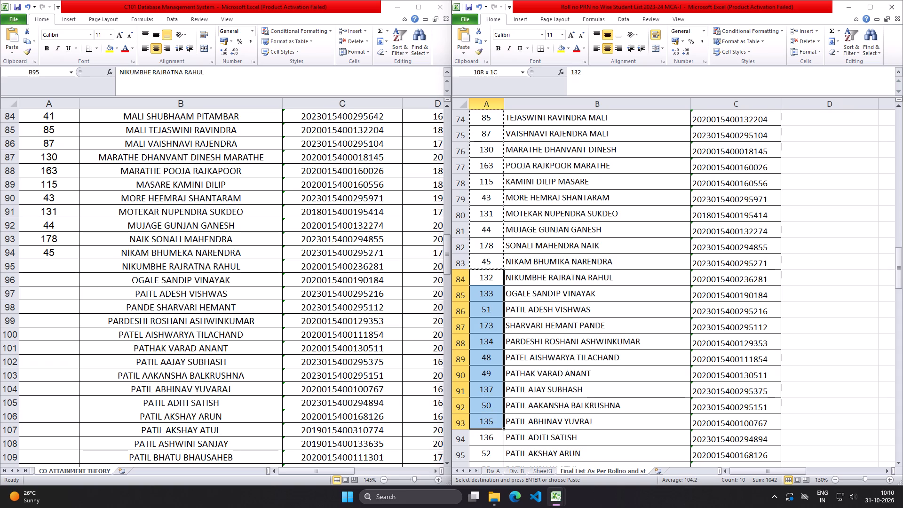
pyautogui.hotkey('shift', 'Down')
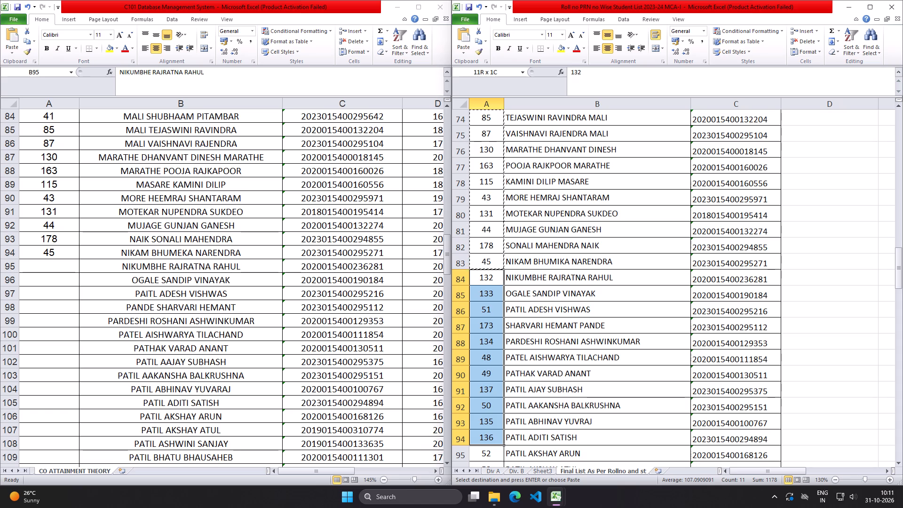
pyautogui.hotkey('shift', 'Down')
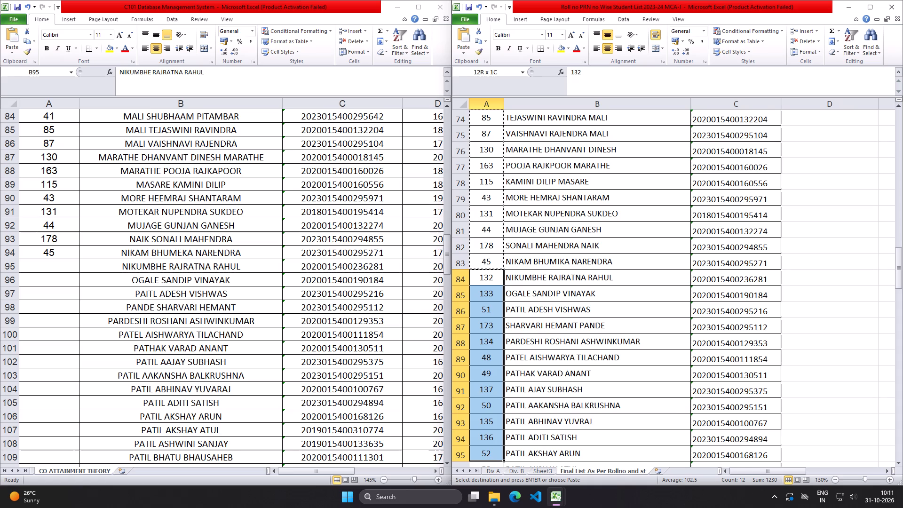
pyautogui.hotkey('ctrl', 'c')
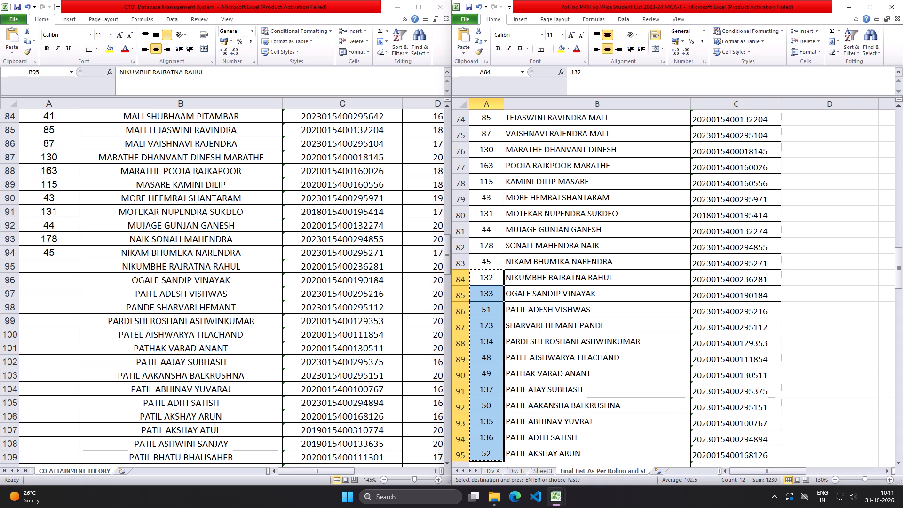
pyautogui.click(61, 263)
pyautogui.click(64, 265)
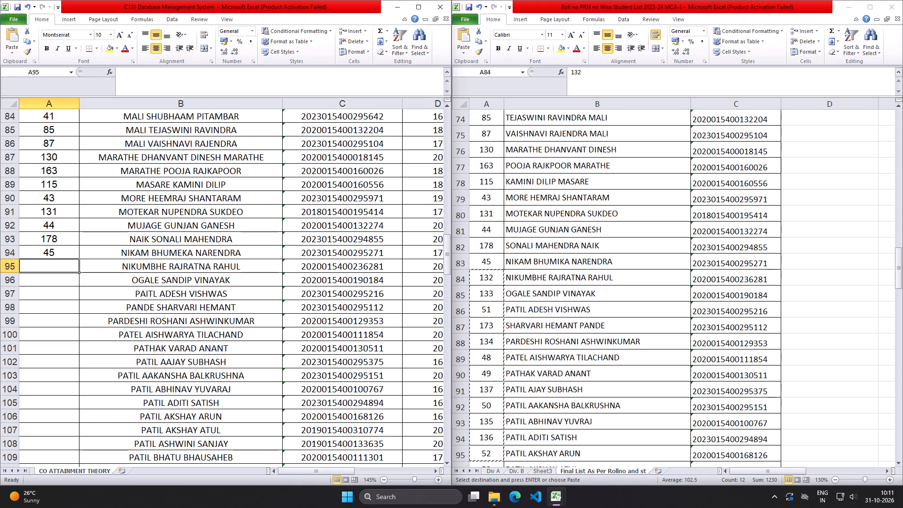
pyautogui.hotkey('ctrl', 'v')
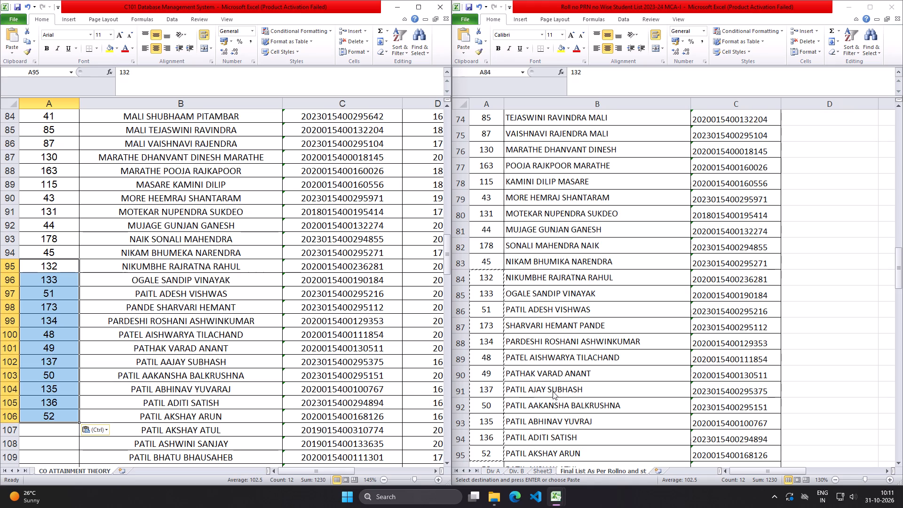
# Check the student name in row 106 of the CO attainment sheet against row 95 of the final list, and locate the next unfilled student in row 107.
pyautogui.click(572, 451)
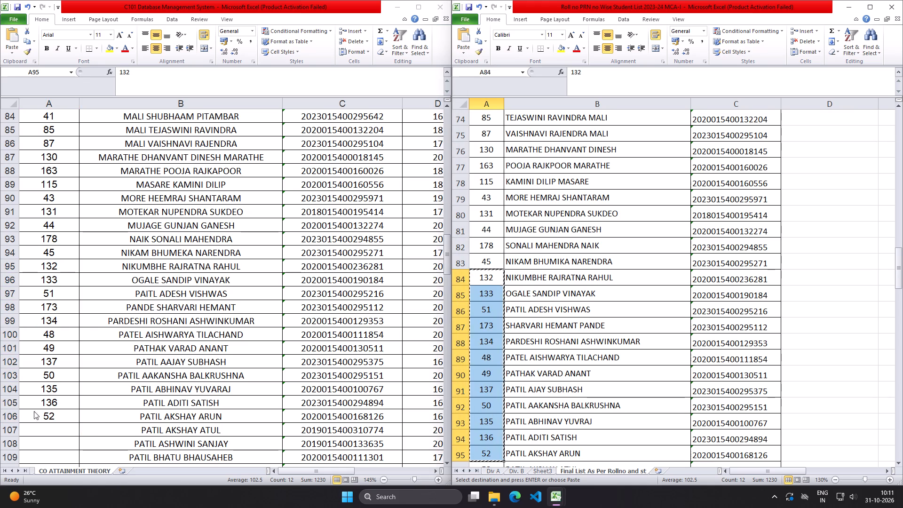
pyautogui.click(51, 413)
pyautogui.click(117, 415)
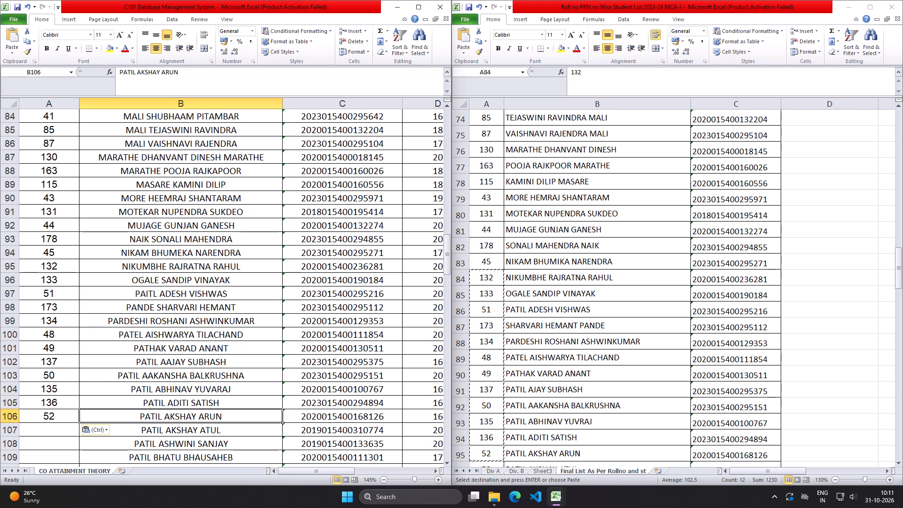
pyautogui.scroll(-5, 110, 399)
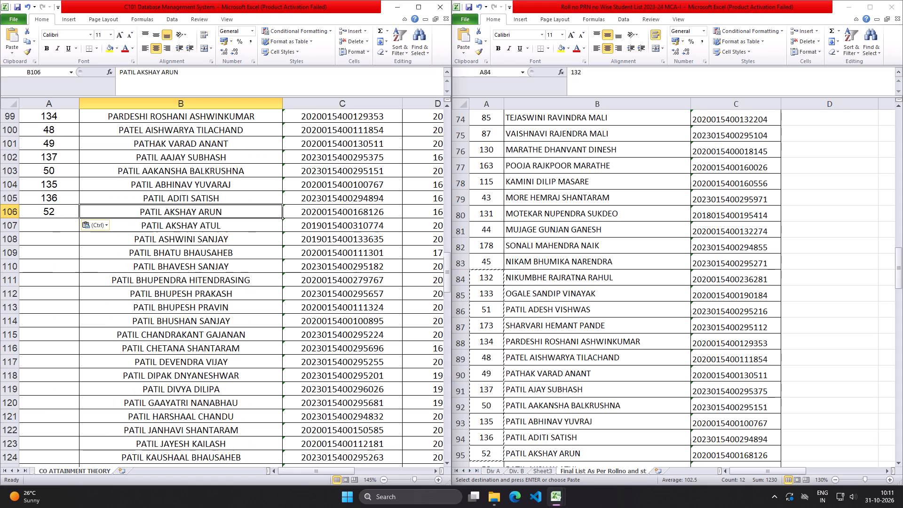
pyautogui.click(170, 225)
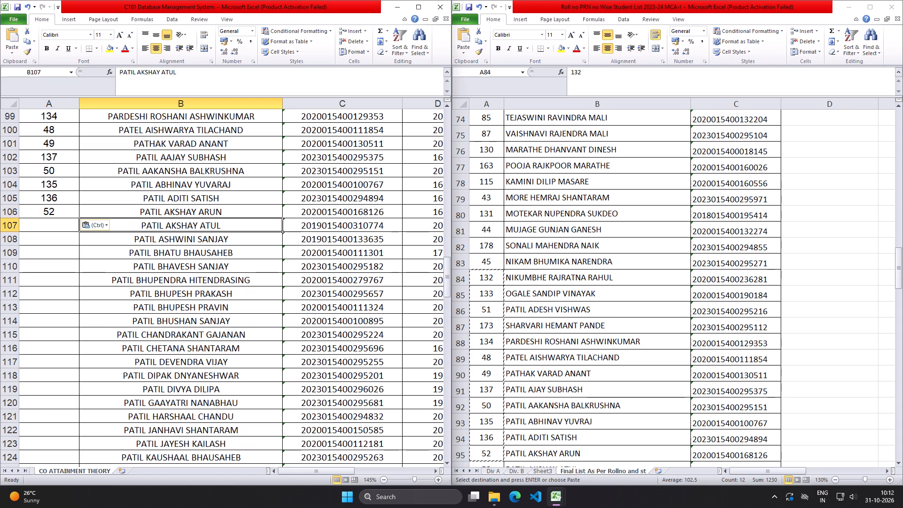
# Copy roll numbers A96:A113 (53 through 118) from the final list into the CO attainment sheet starting at A107.
pyautogui.click(505, 390)
pyautogui.scroll(-5, 505, 390)
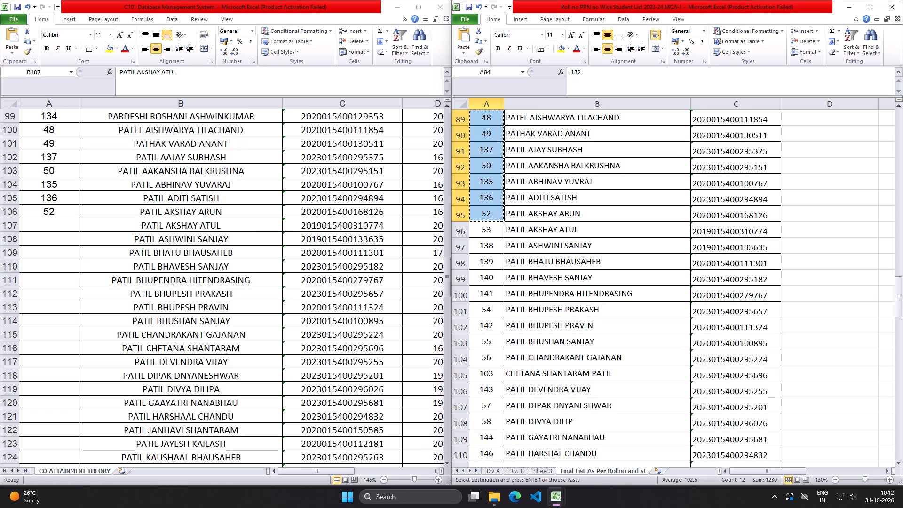
pyautogui.click(495, 231)
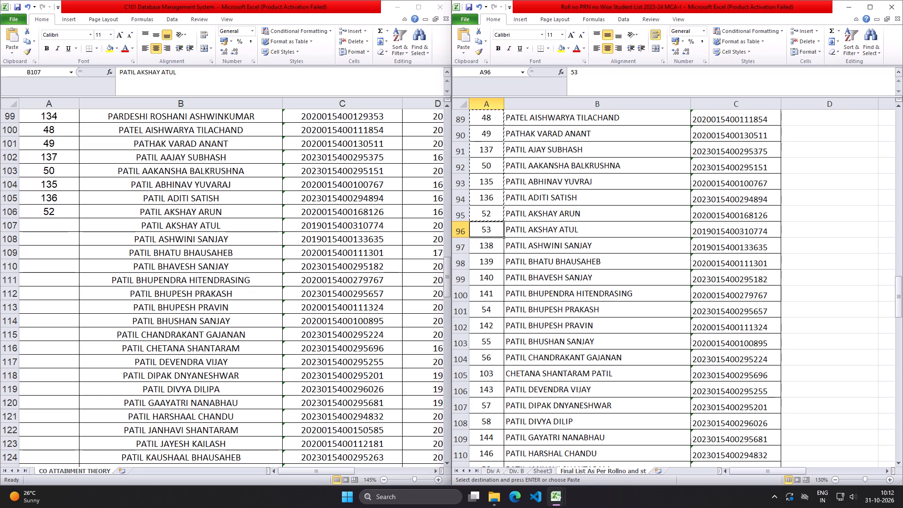
pyautogui.hotkey('shift', 'Down')
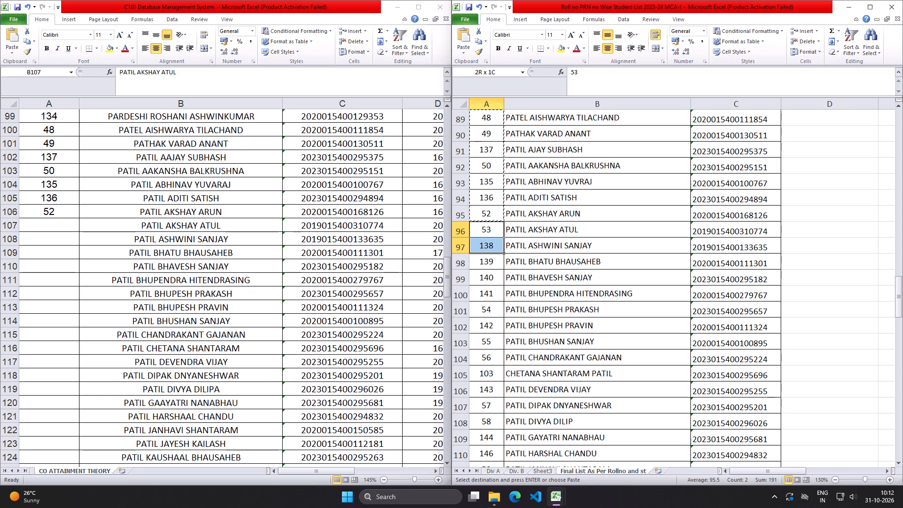
pyautogui.hotkey('shift', 'Down')
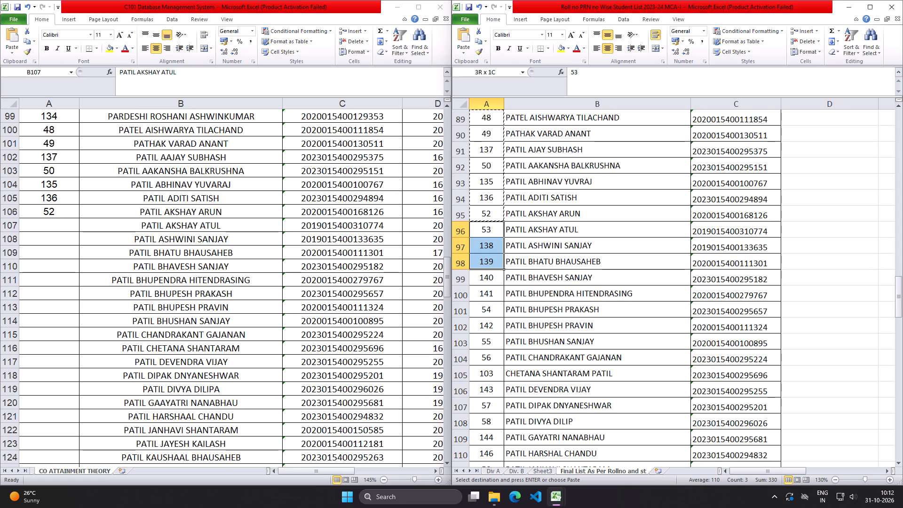
pyautogui.hotkey('shift', 'Down')
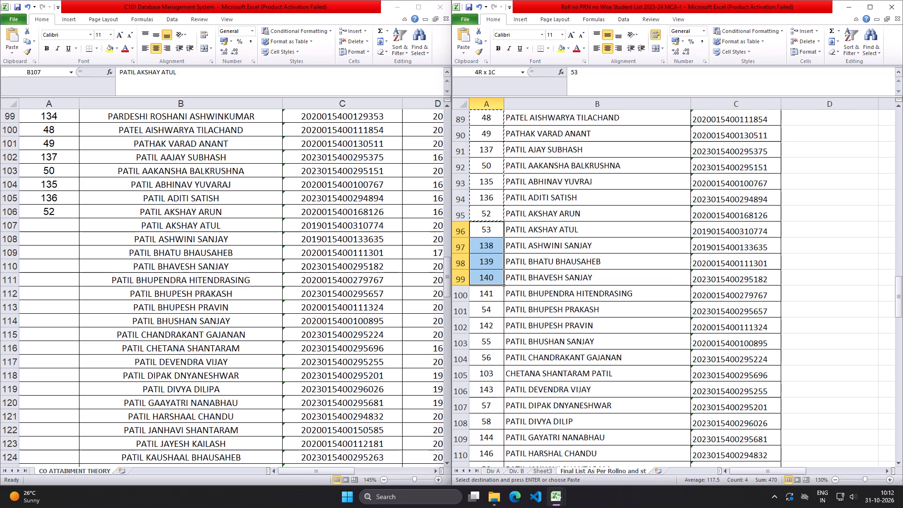
pyautogui.hotkey('shift', 'Down')
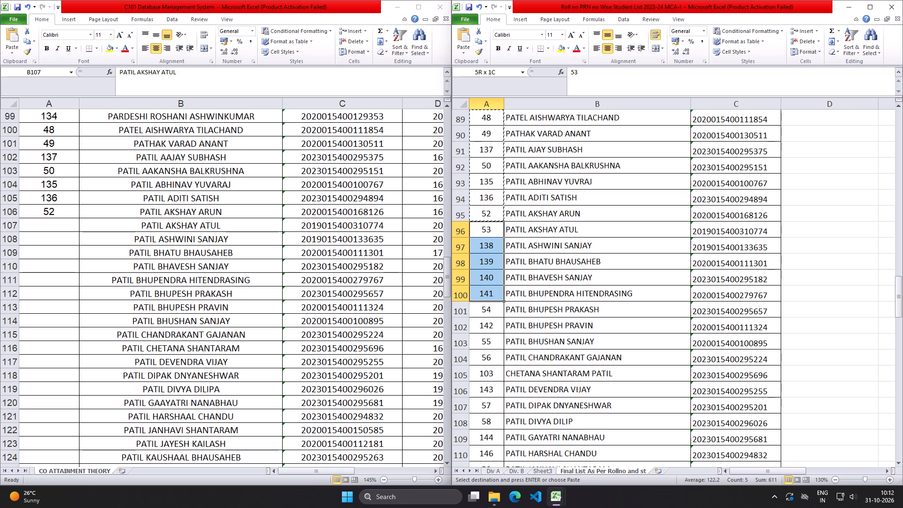
pyautogui.hotkey('shift', 'Down')
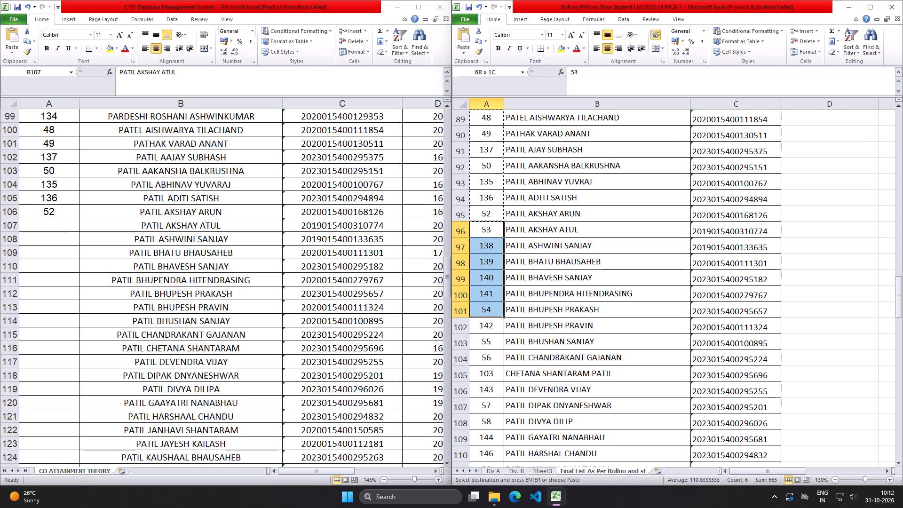
pyautogui.hotkey('shift', 'Down')
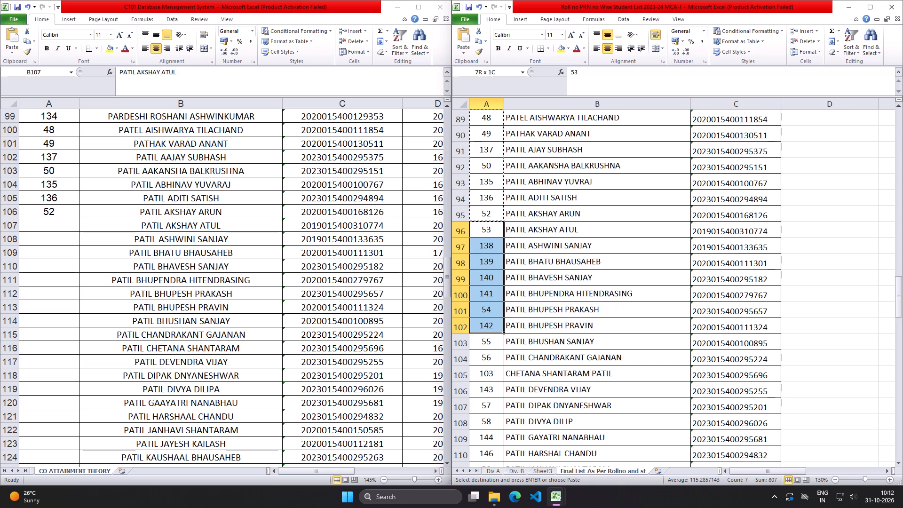
pyautogui.hotkey('shift', 'Down')
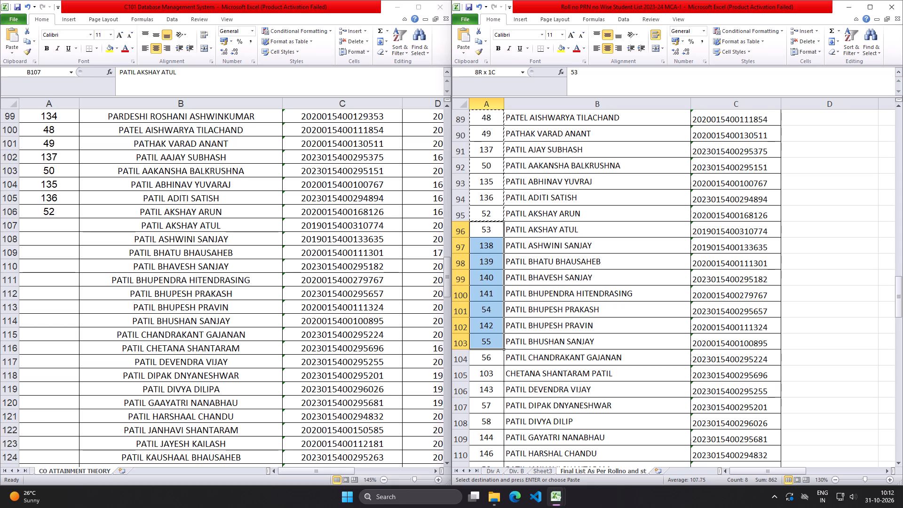
pyautogui.hotkey('shift', 'Down')
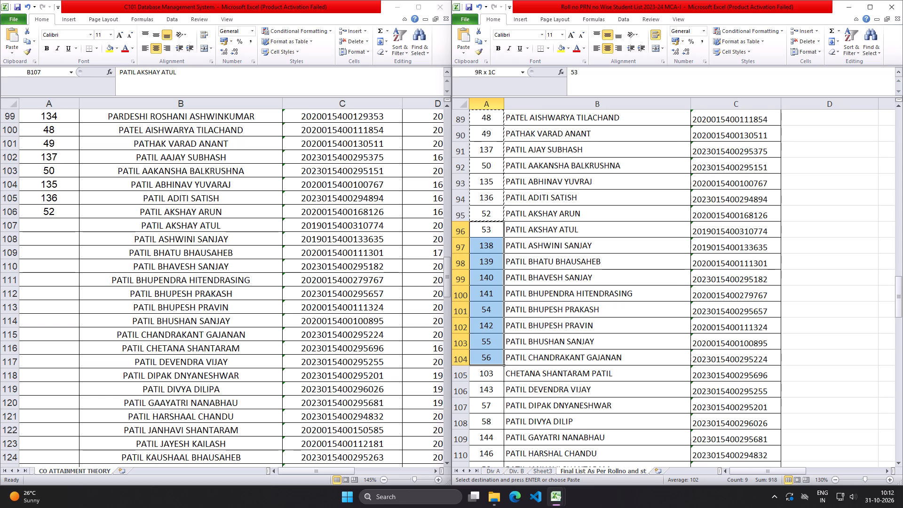
pyautogui.hotkey('shift', 'Down')
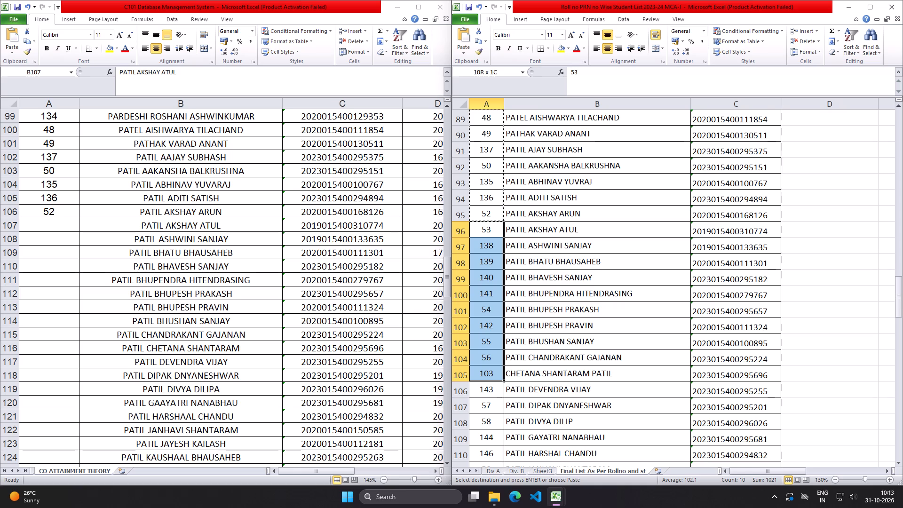
pyautogui.hotkey('shift', 'Down')
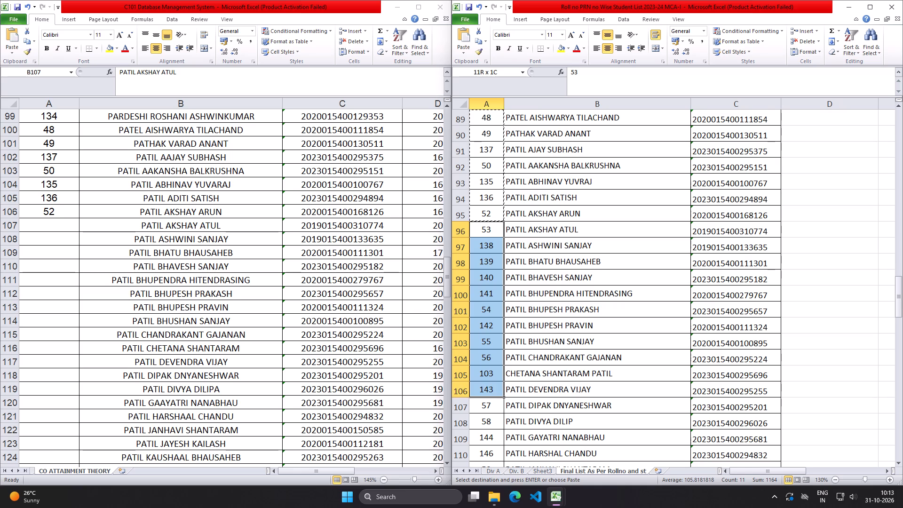
pyautogui.hotkey('shift', 'Down')
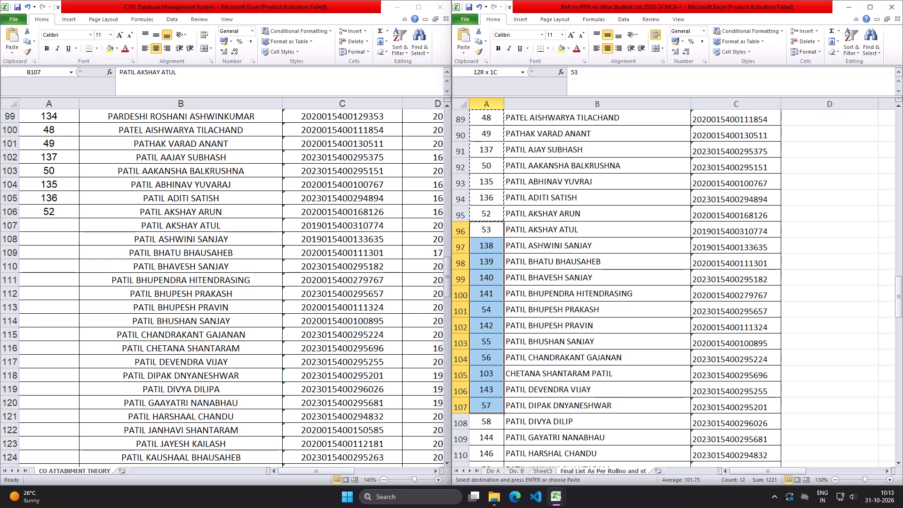
pyautogui.hotkey('shift', 'Down')
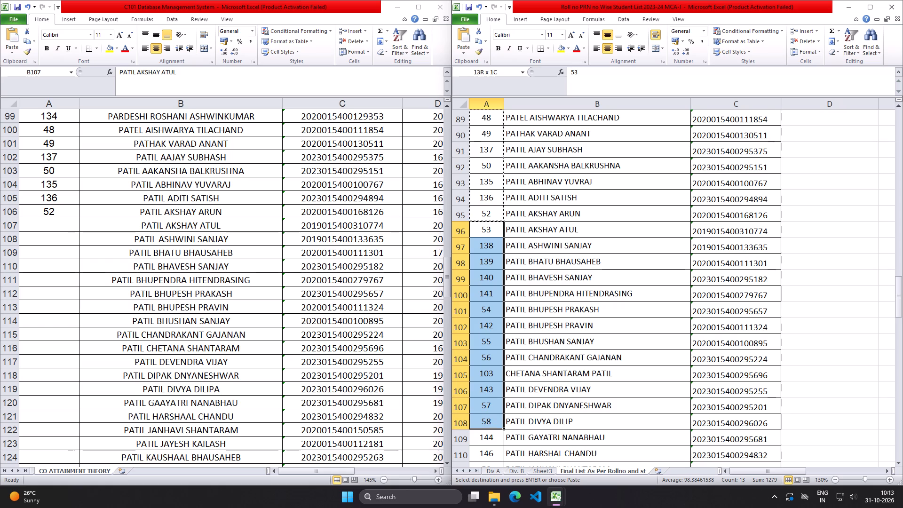
pyautogui.hotkey('shift', 'Down')
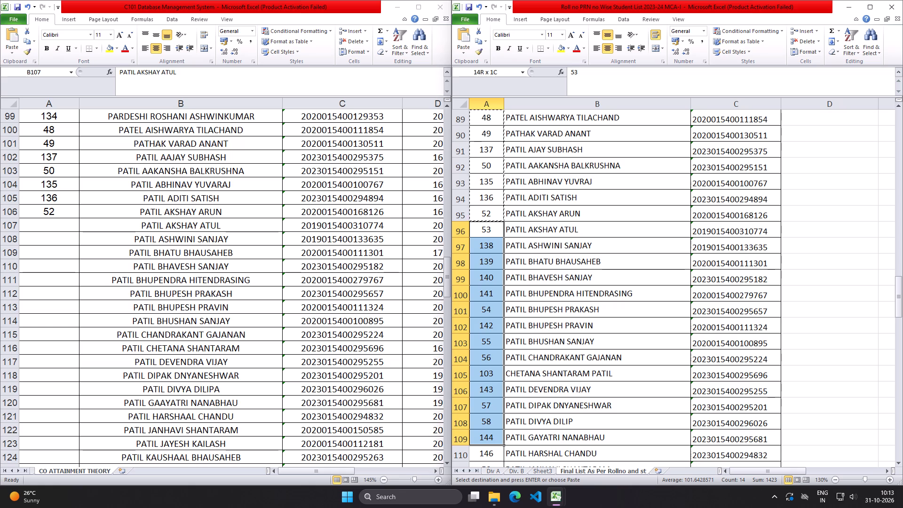
pyautogui.hotkey('shift', 'Down')
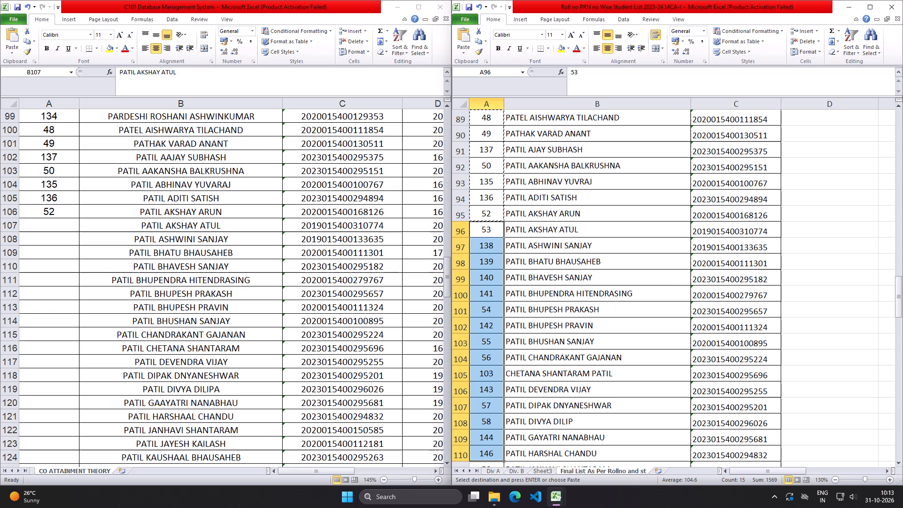
pyautogui.hotkey('shift', 'Down')
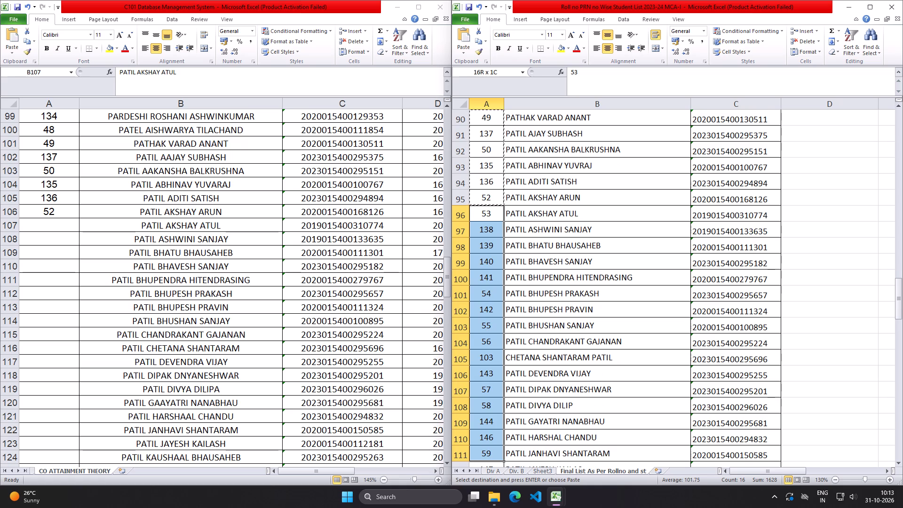
pyautogui.hotkey('shift', 'Down')
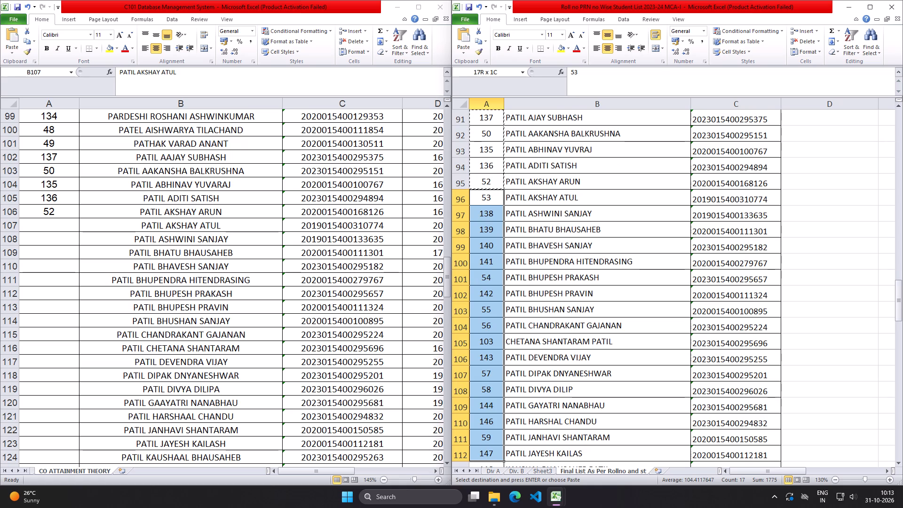
pyautogui.hotkey('shift', 'Down')
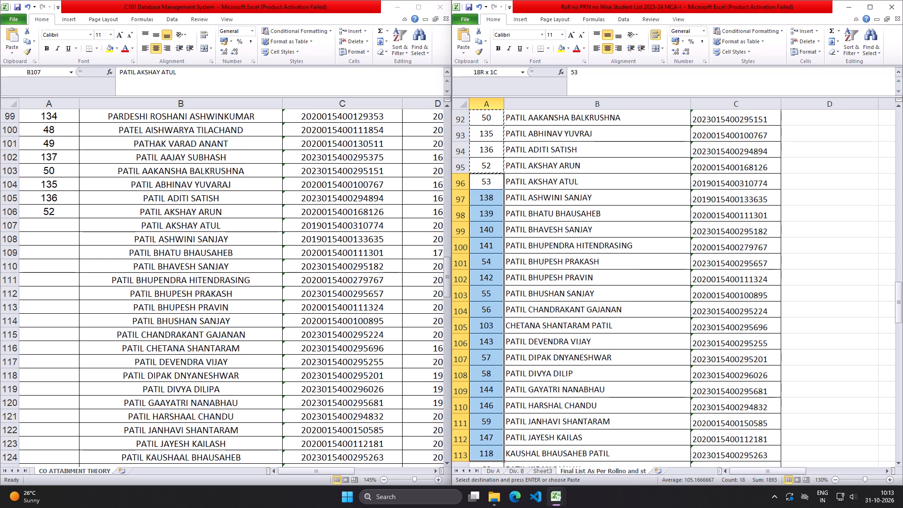
pyautogui.hotkey('ctrl', 'c')
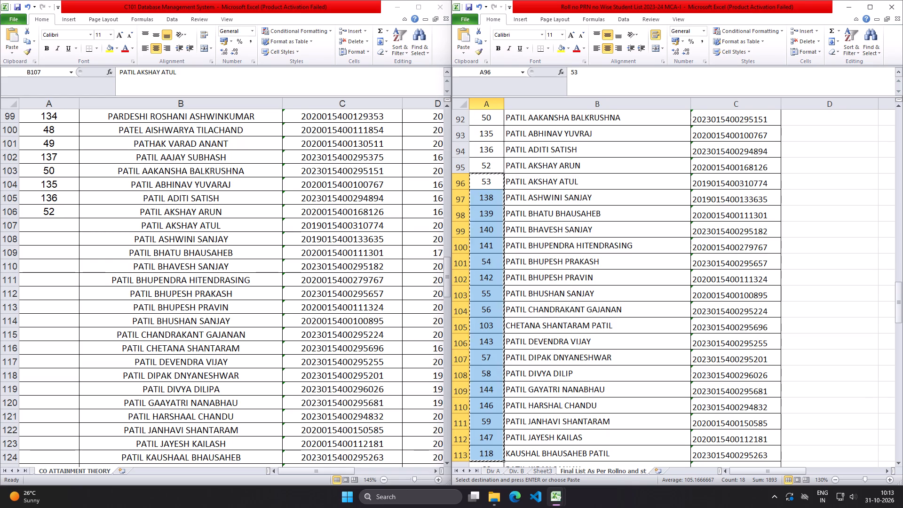
pyautogui.click(50, 226)
pyautogui.click(50, 226)
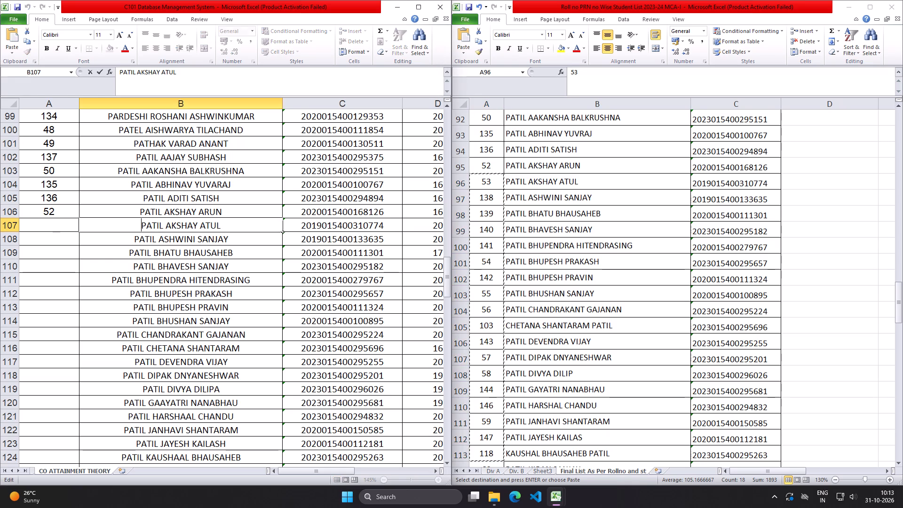
pyautogui.click(50, 226)
pyautogui.hotkey('ctrl', 'v')
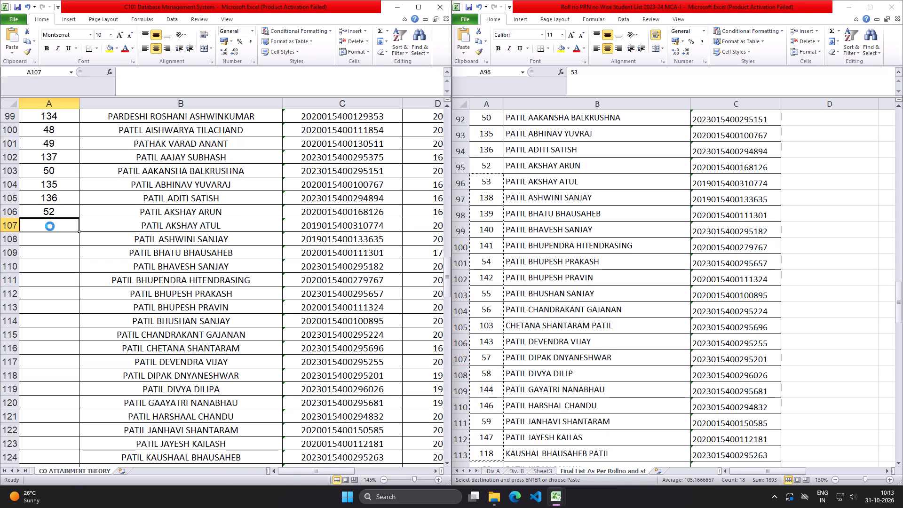
# Save the C101 Database Management System workbook.
pyautogui.click(158, 294)
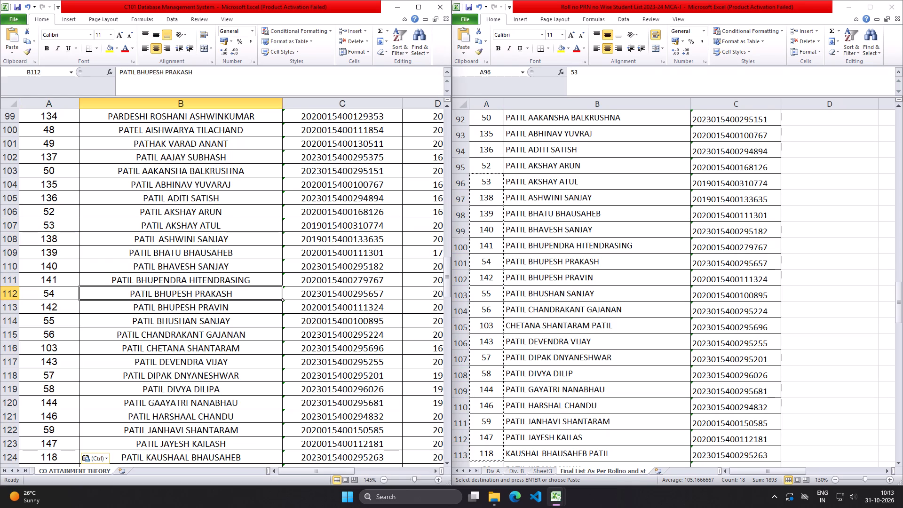
pyautogui.hotkey('ctrl', 's')
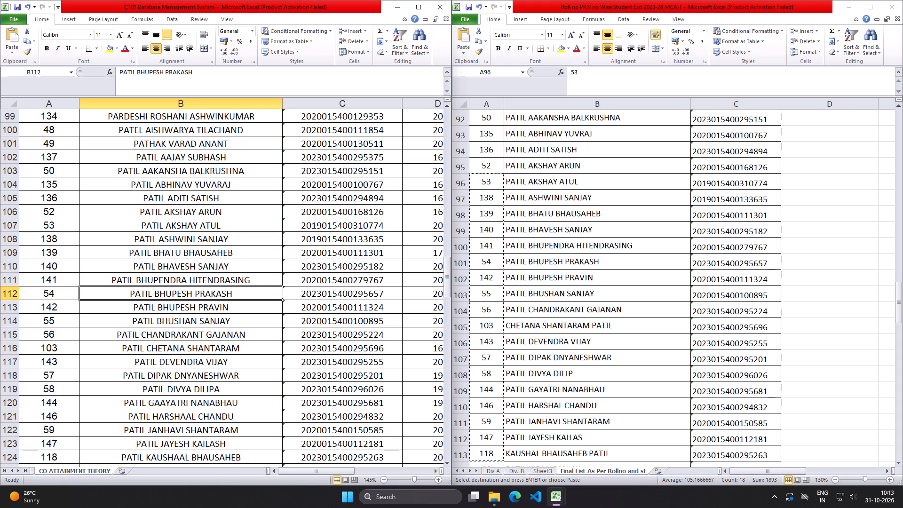
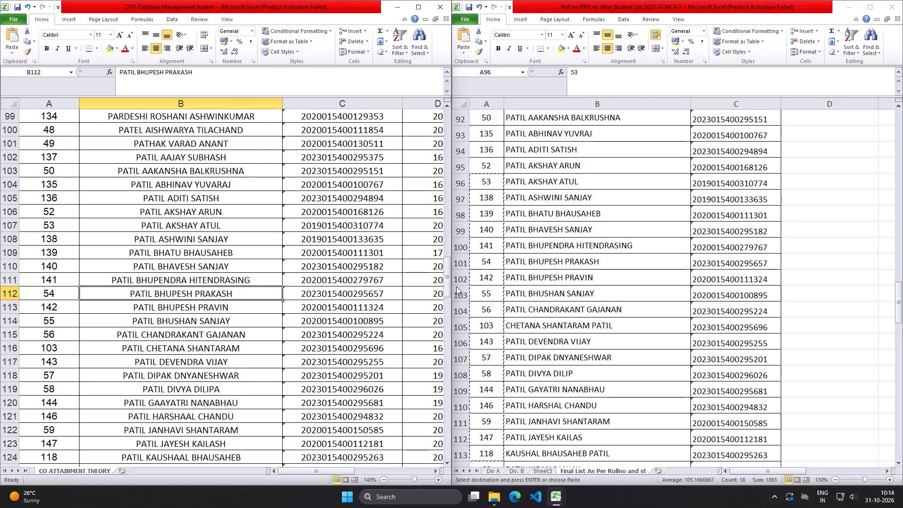
# Compare the students following the last filled row, 124, of the CO attainment sheet with those following row 113 of the final list.
pyautogui.click(488, 443)
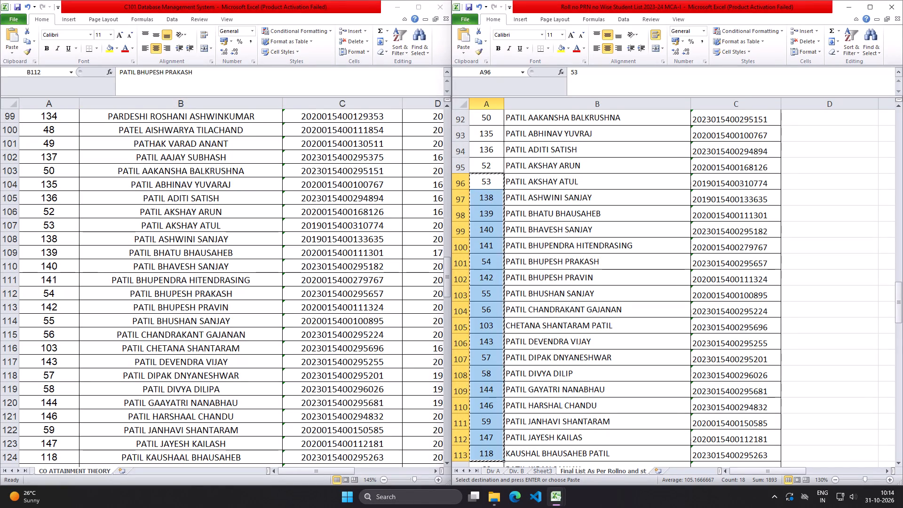
pyautogui.scroll(-4, 488, 443)
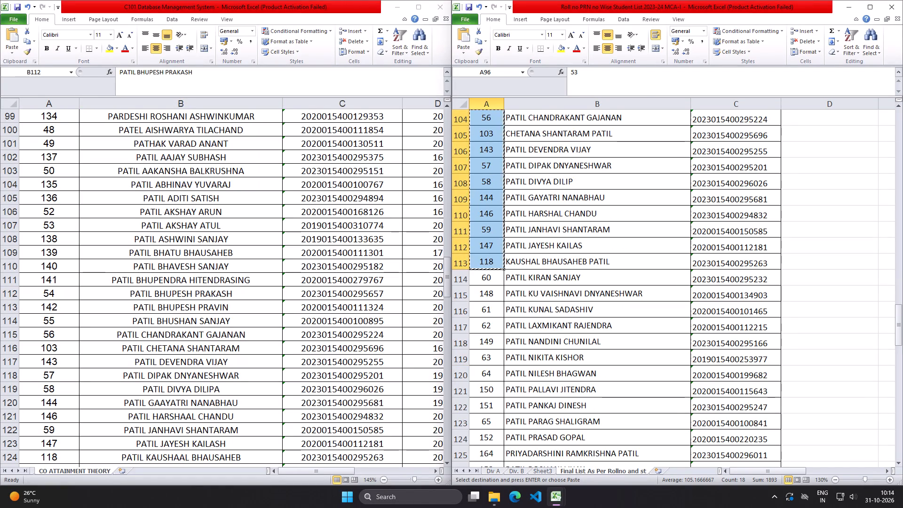
pyautogui.scroll(4, 489, 443)
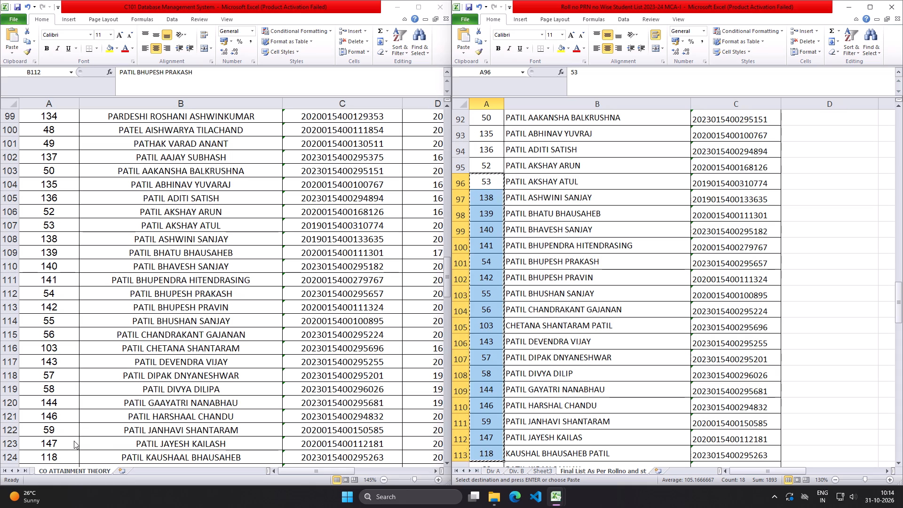
pyautogui.click(135, 454)
pyautogui.click(135, 454)
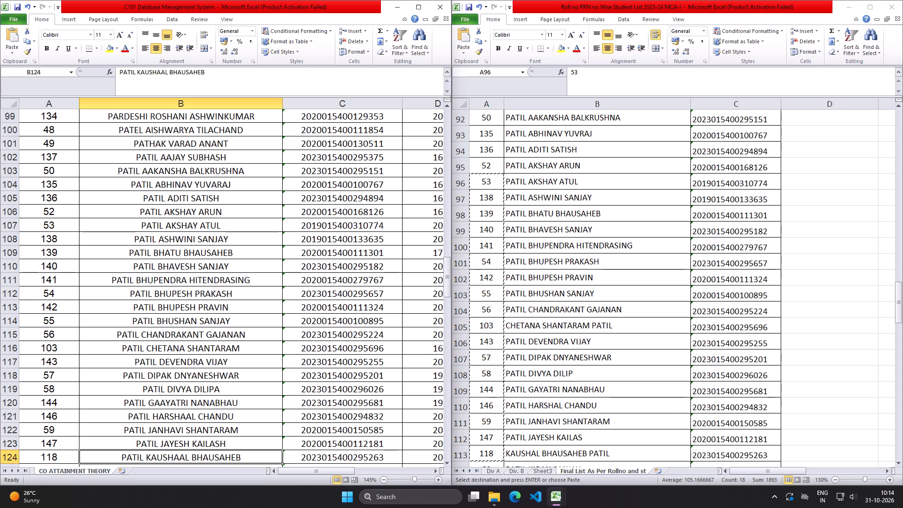
pyautogui.scroll(-2, 135, 454)
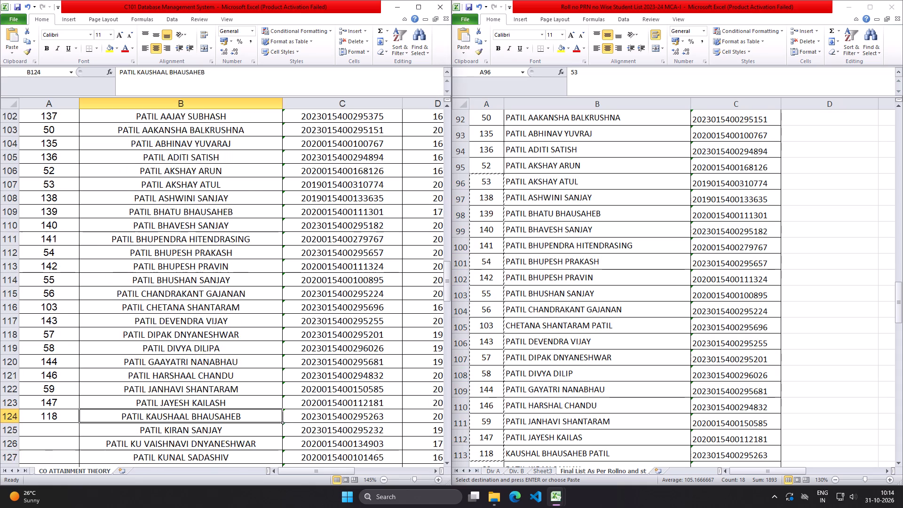
pyautogui.scroll(-5, 135, 454)
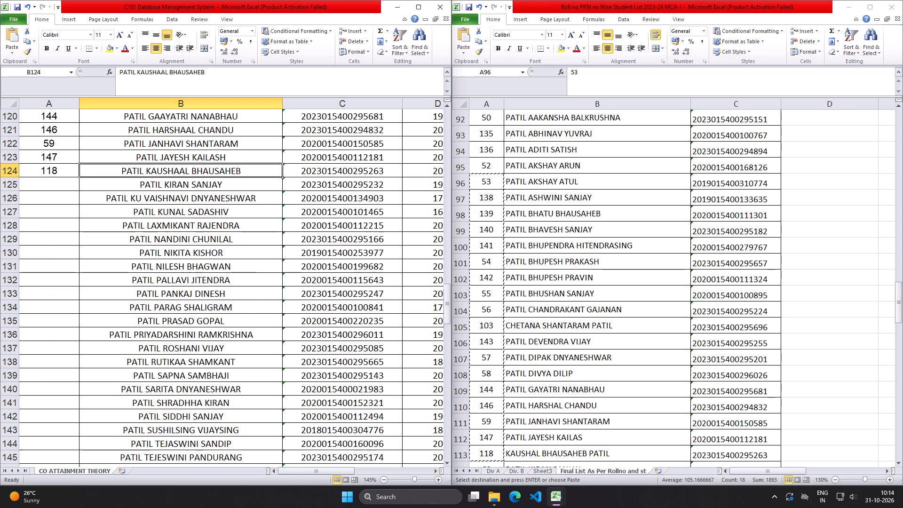
pyautogui.scroll(-2, 135, 454)
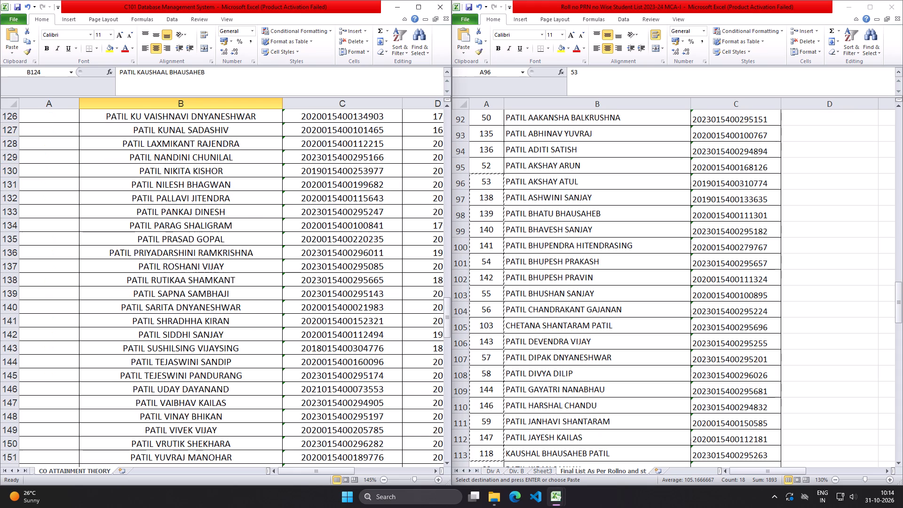
pyautogui.scroll(1, 135, 454)
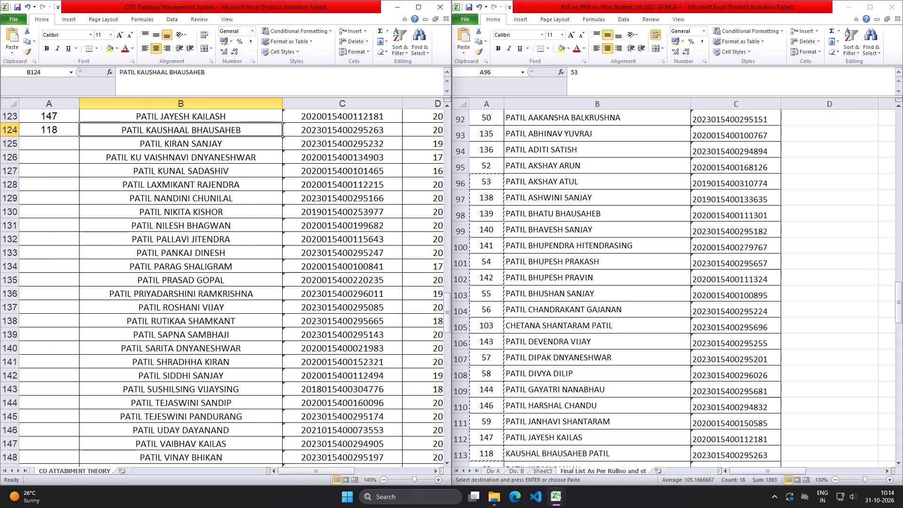
pyautogui.click(503, 400)
pyautogui.scroll(-4, 503, 400)
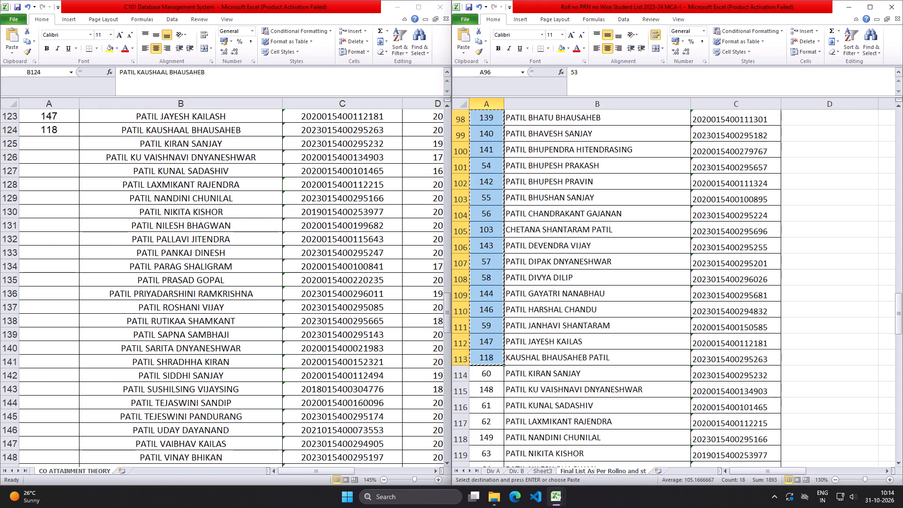
pyautogui.scroll(-3, 503, 400)
pyautogui.scroll(1, 503, 400)
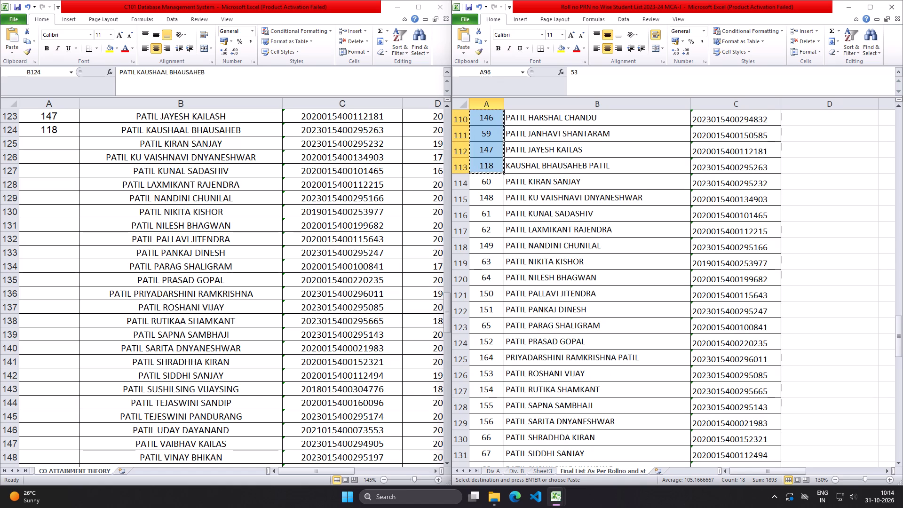
pyautogui.click(902, 341)
pyautogui.moveTo(900, 341); pyautogui.dragTo(897, 340)
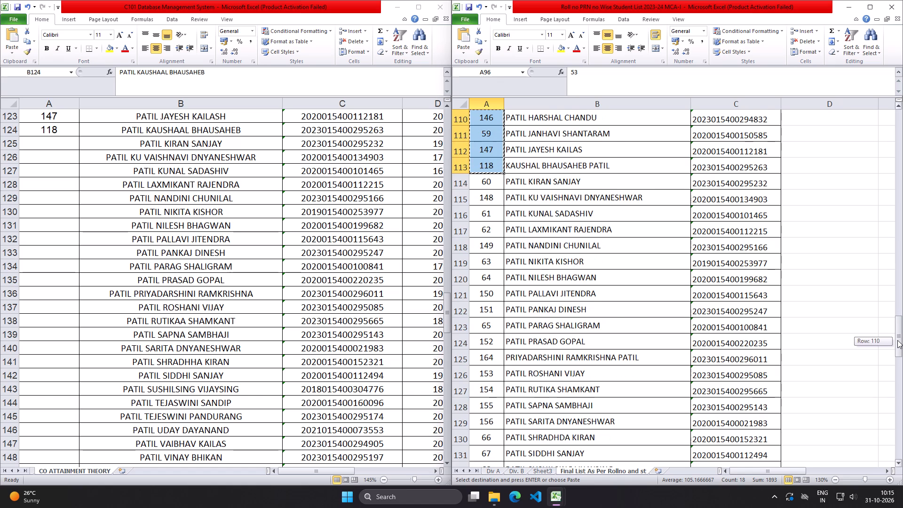
pyautogui.moveTo(897, 340); pyautogui.dragTo(897, 347)
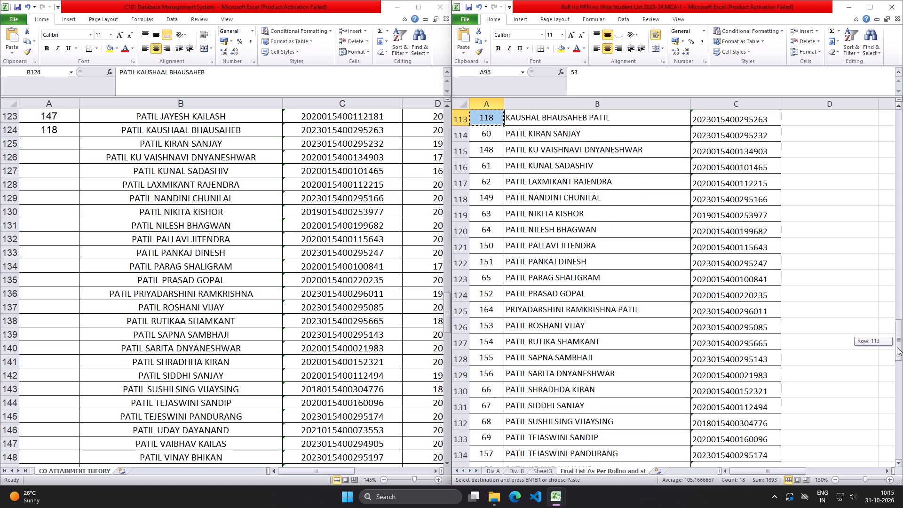
pyautogui.moveTo(897, 347); pyautogui.dragTo(896, 346)
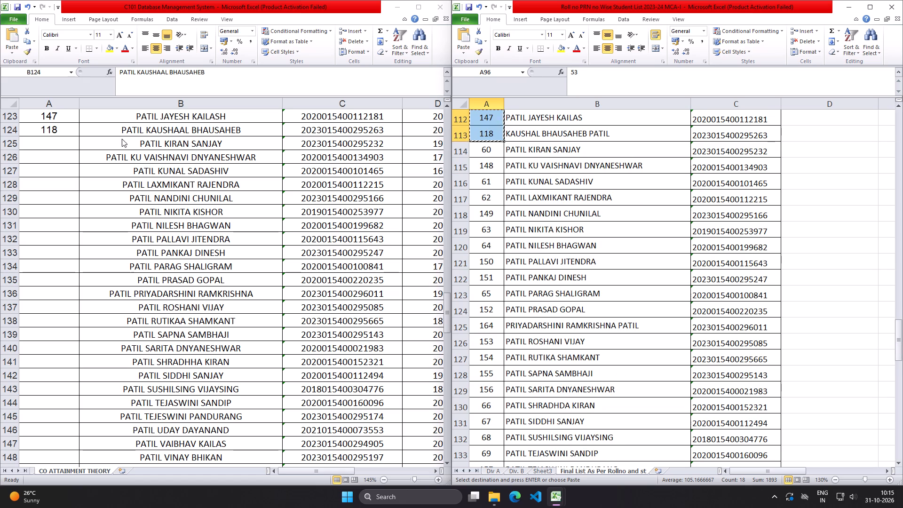
pyautogui.click(122, 139)
pyautogui.click(62, 145)
pyautogui.click(119, 145)
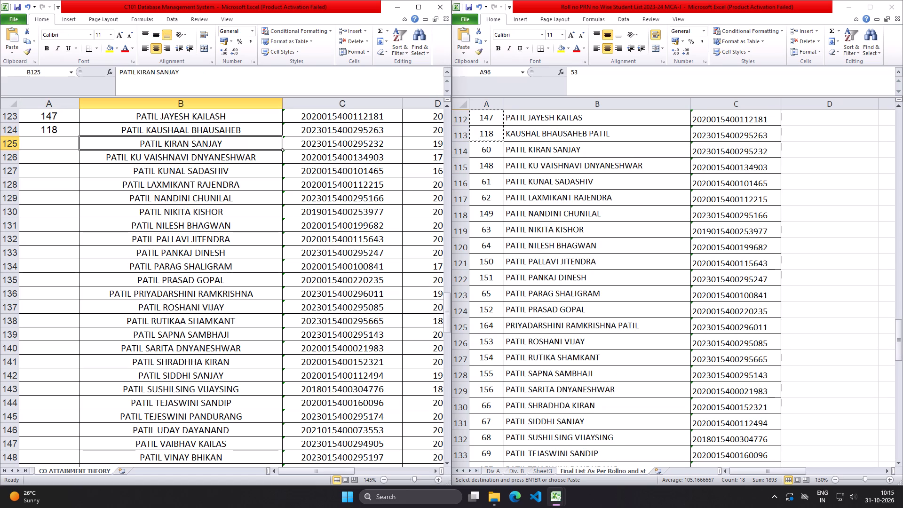
# Select roll numbers A114:A133 (60 through 69) in the final list, checking them against the students from row 125 of the CO attainment sheet.
pyautogui.click(516, 148)
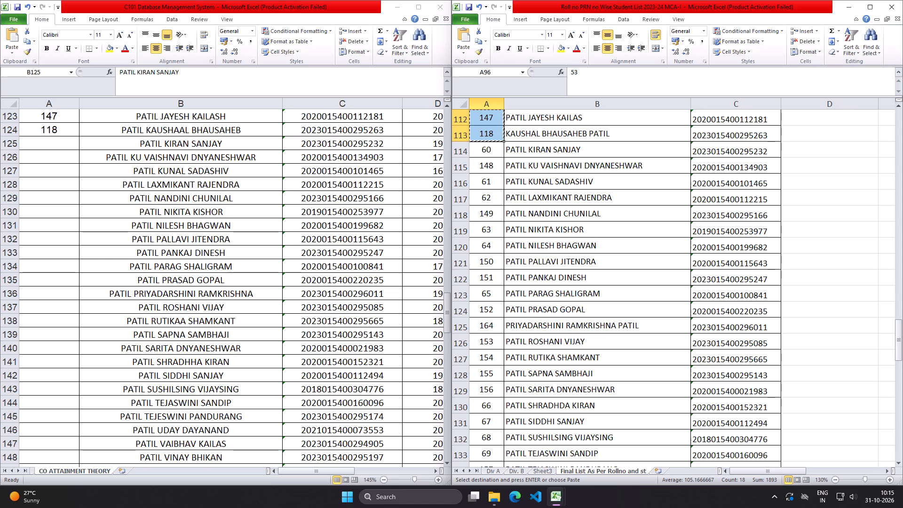
pyautogui.click(550, 151)
pyautogui.press('Left')
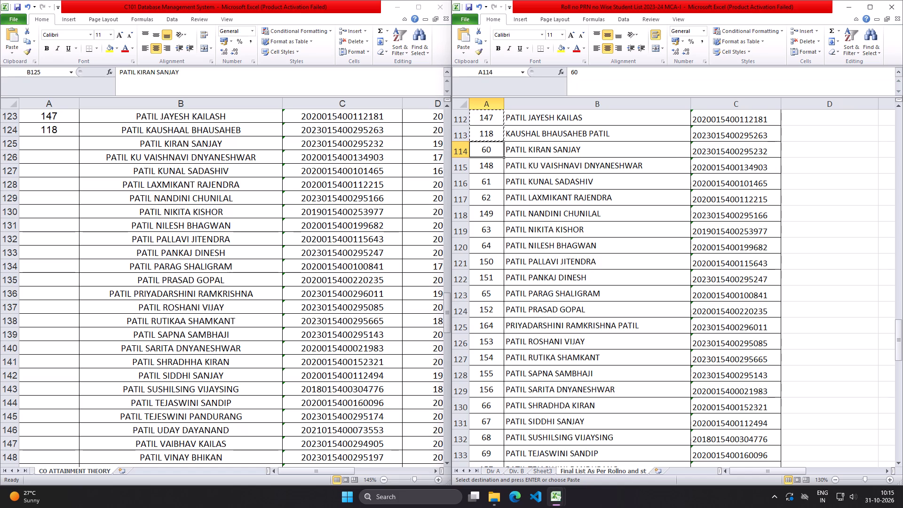
pyautogui.hotkey('shift', 'Down')
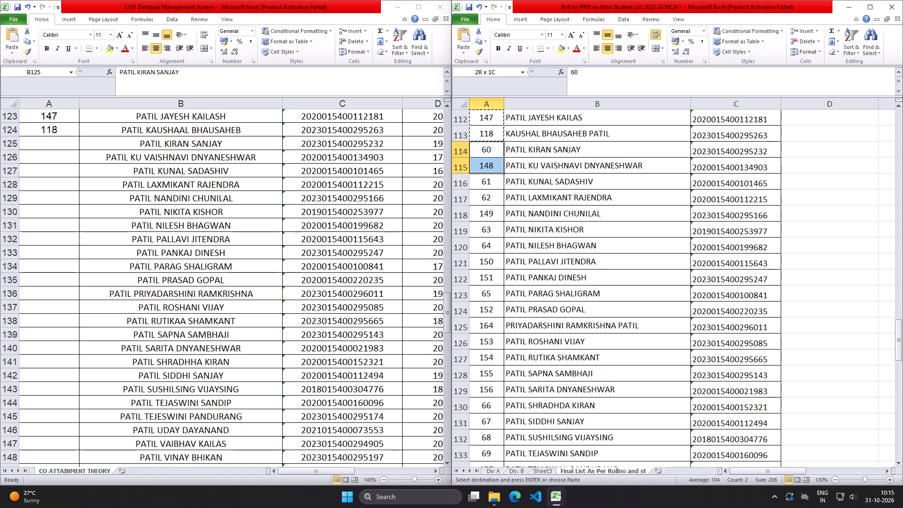
pyautogui.hotkey('shift', 'Down')
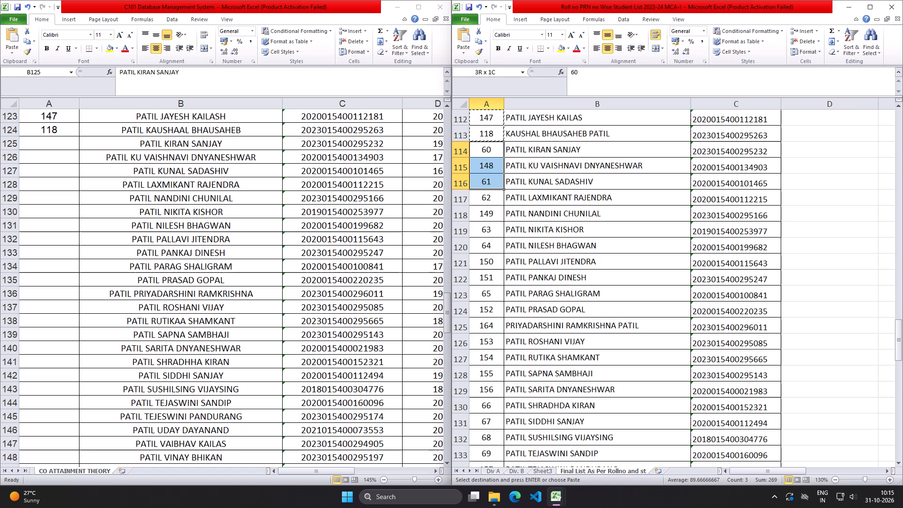
pyautogui.hotkey('shift', 'Down')
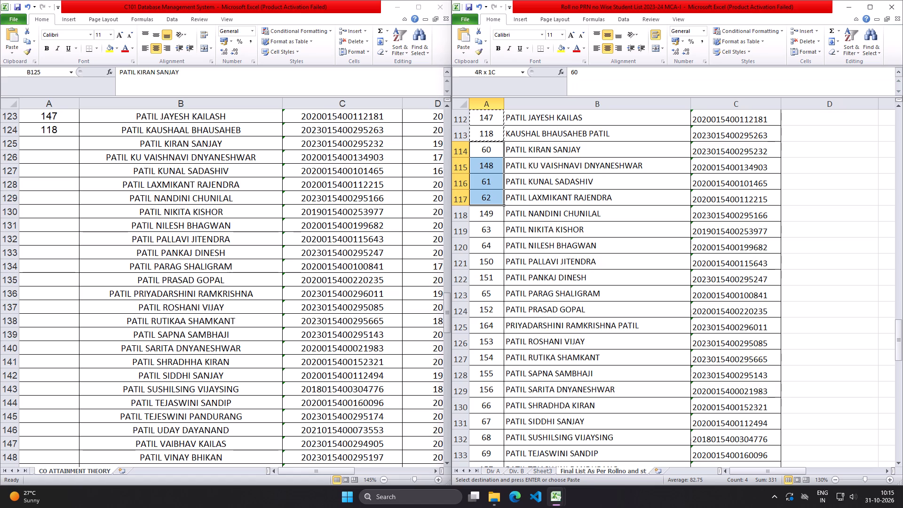
pyautogui.hotkey('shift', 'Down')
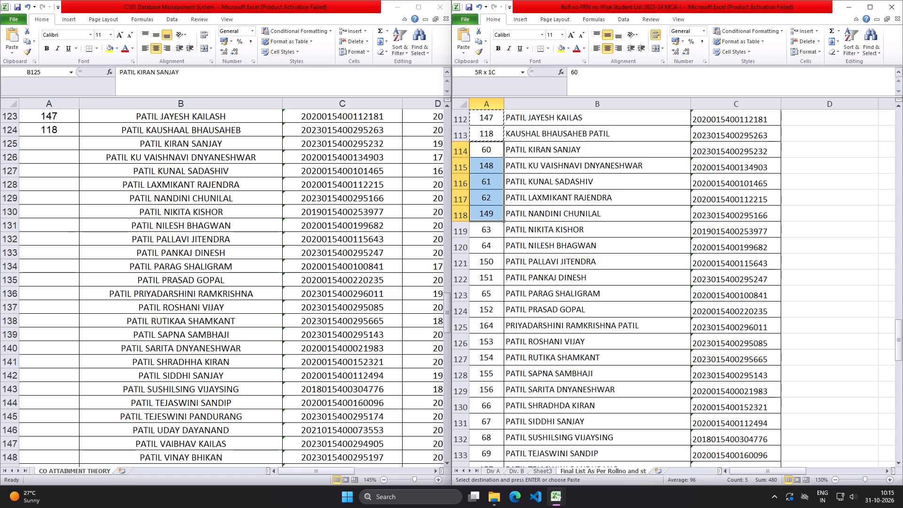
pyautogui.hotkey('shift', 'Down')
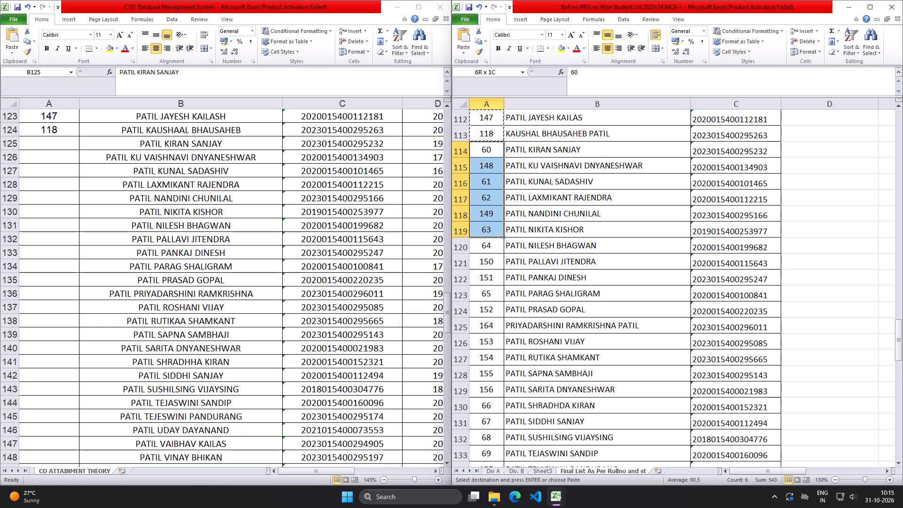
pyautogui.hotkey('shift', 'Down')
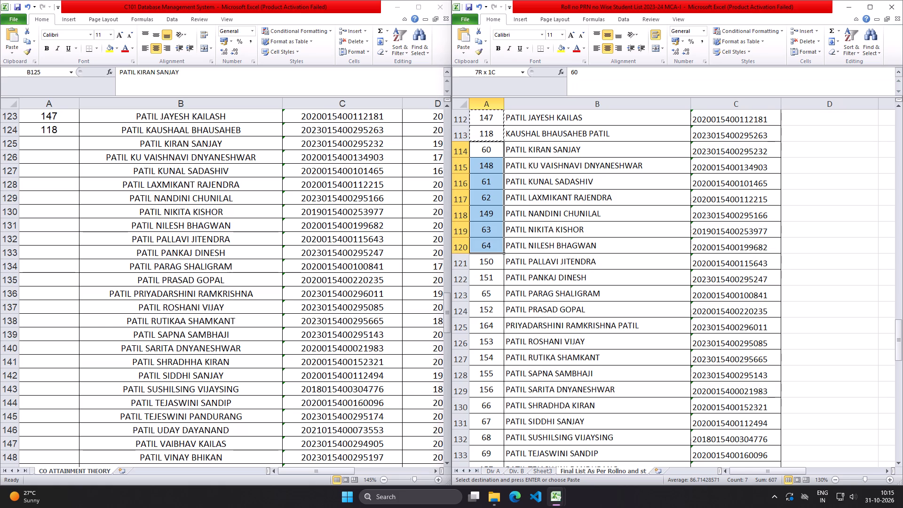
pyautogui.hotkey('shift', 'Down')
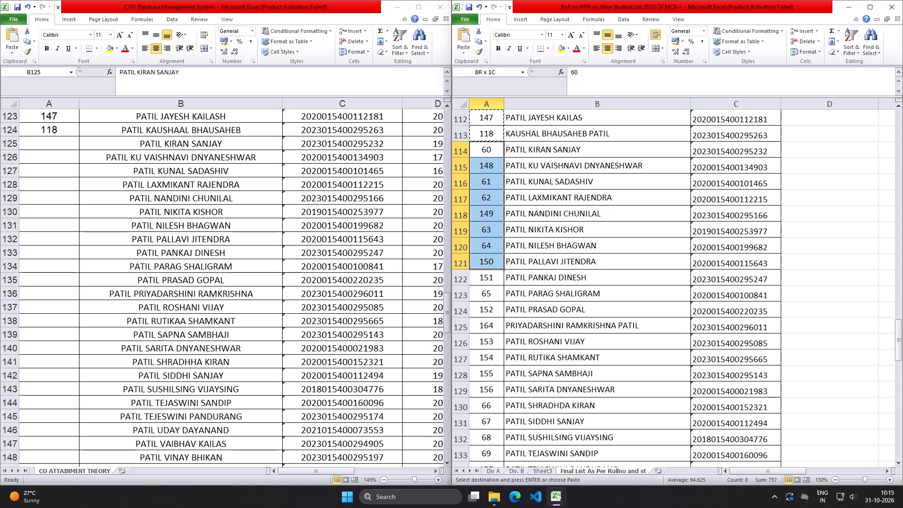
pyautogui.hotkey('shift', 'Down')
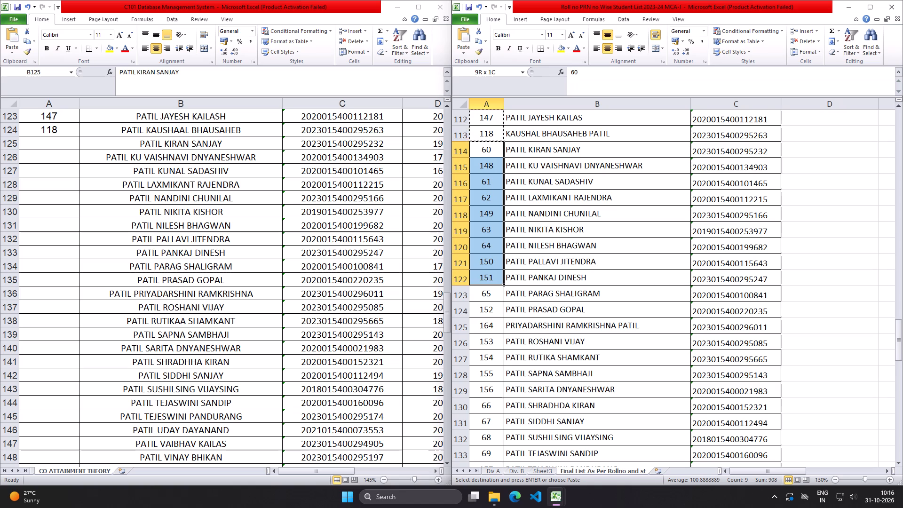
pyautogui.hotkey('shift', 'Down')
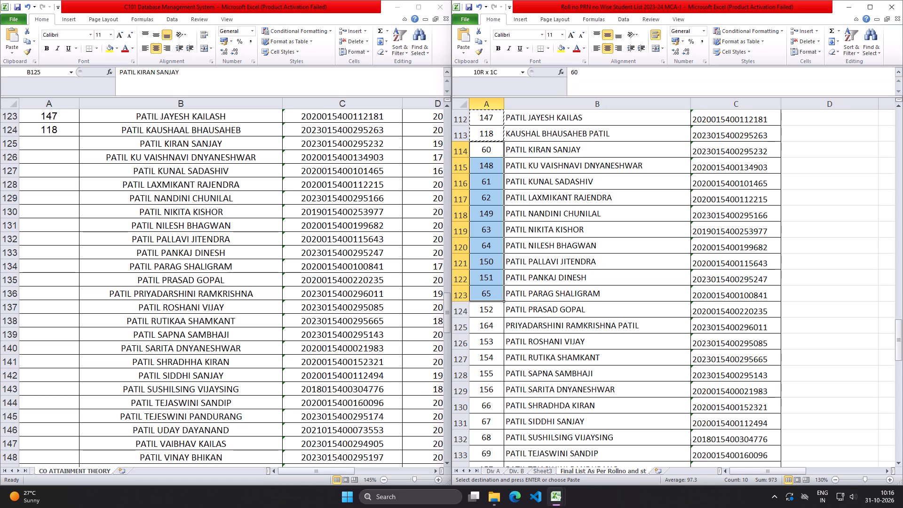
pyautogui.hotkey('shift', 'Down')
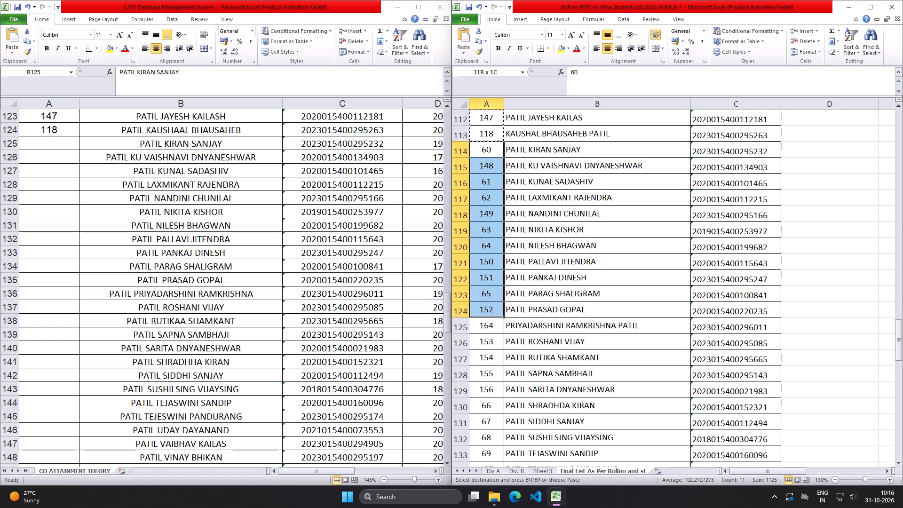
pyautogui.hotkey('shift', 'Down')
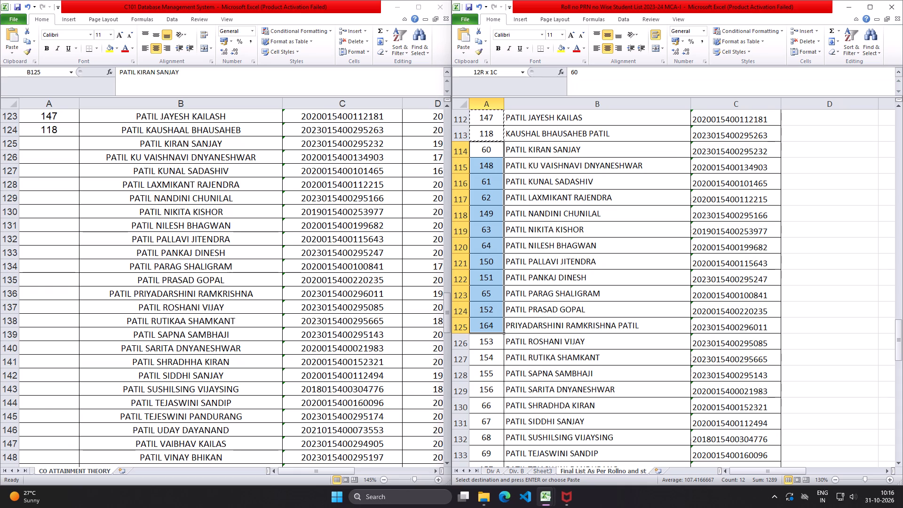
pyautogui.hotkey('shift', 'Down')
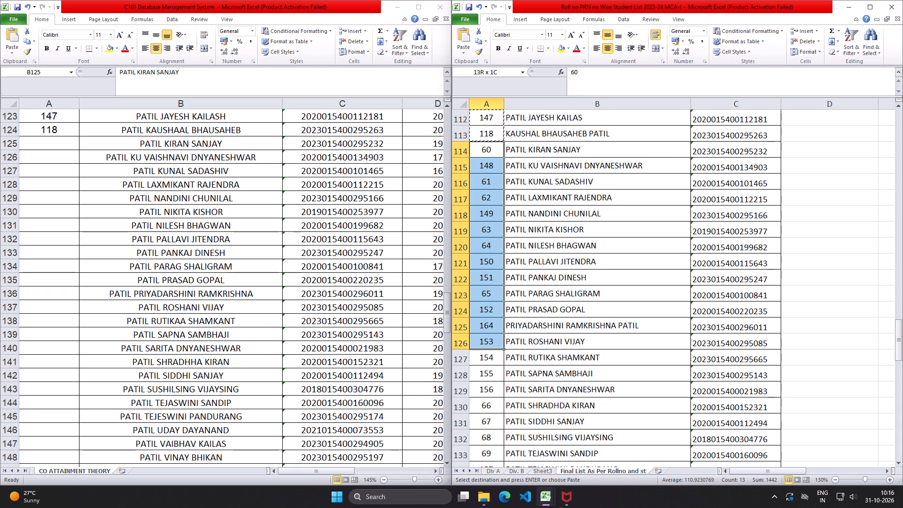
pyautogui.hotkey('shift', 'Down')
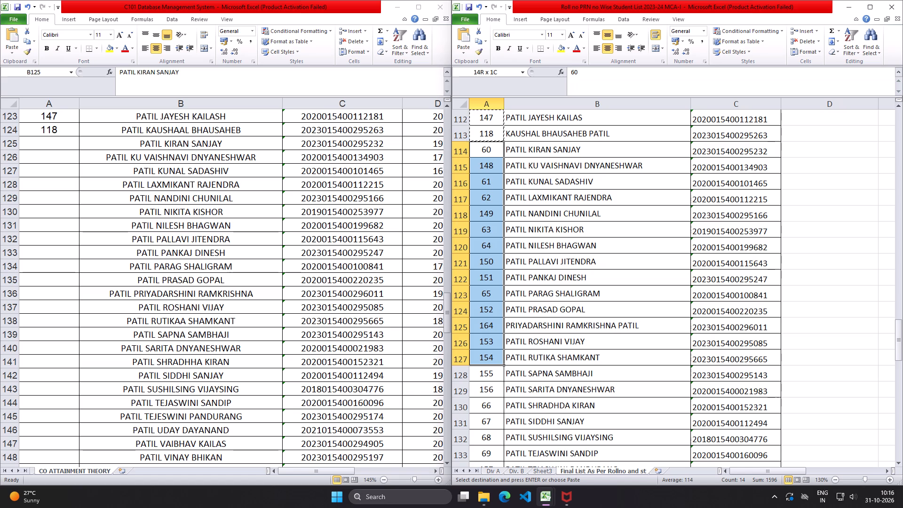
pyautogui.hotkey('shift', 'Down')
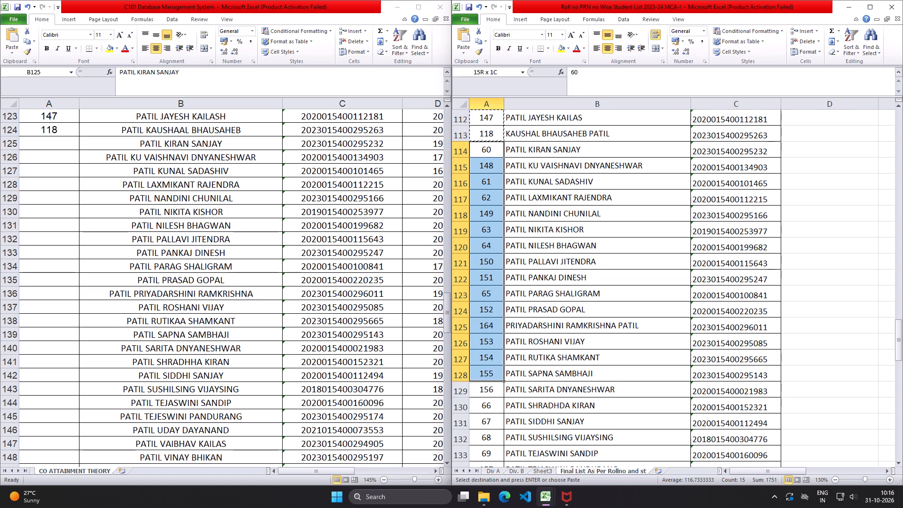
pyautogui.hotkey('shift', 'Down')
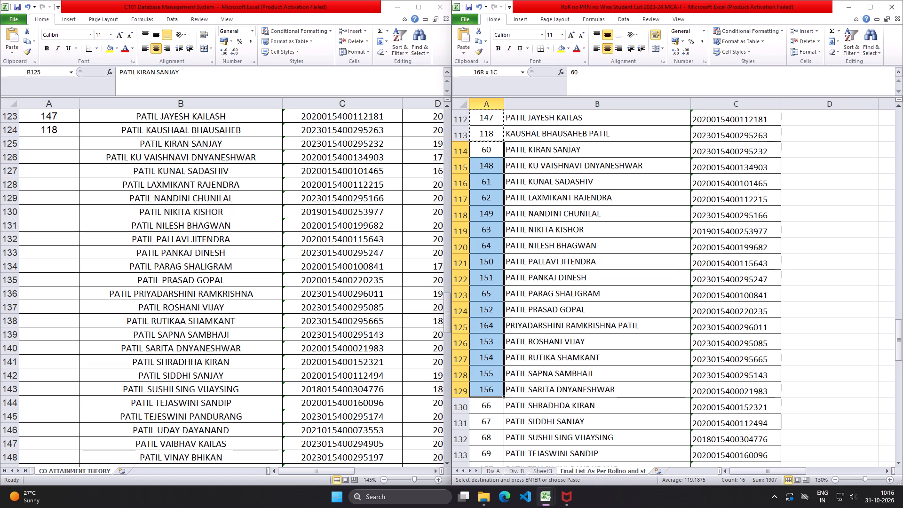
pyautogui.hotkey('shift', 'Down')
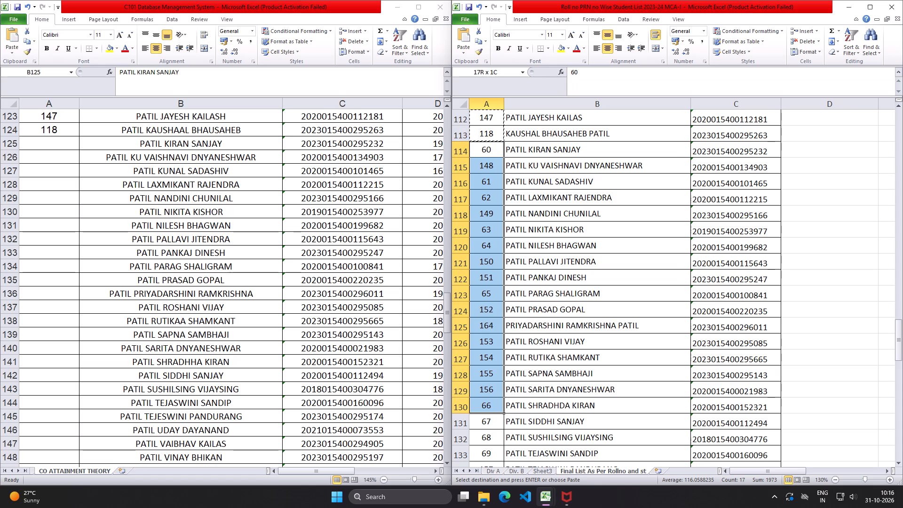
pyautogui.hotkey('shift', 'Down')
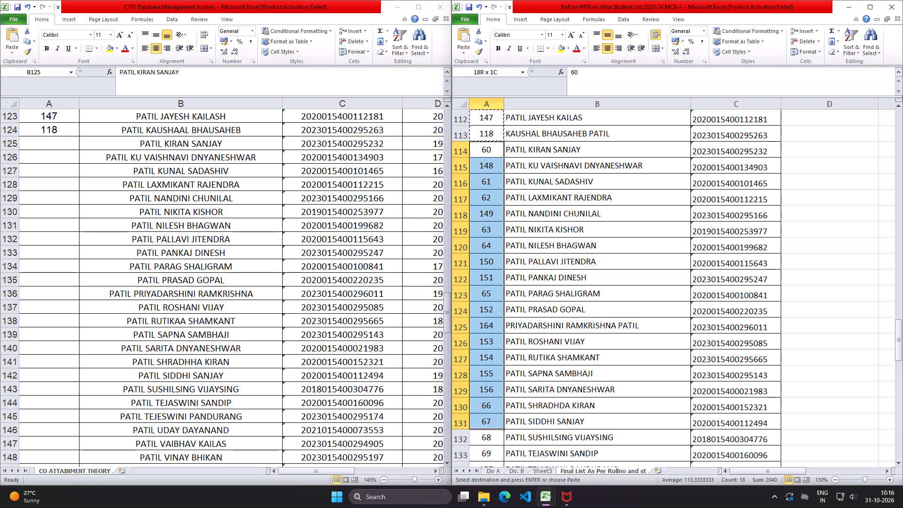
pyautogui.hotkey('shift', 'Down')
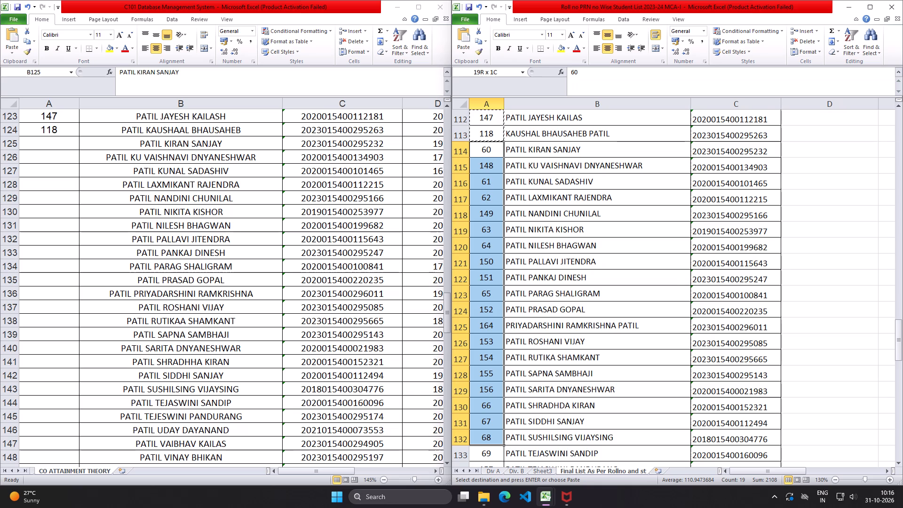
pyautogui.hotkey('shift', 'Down')
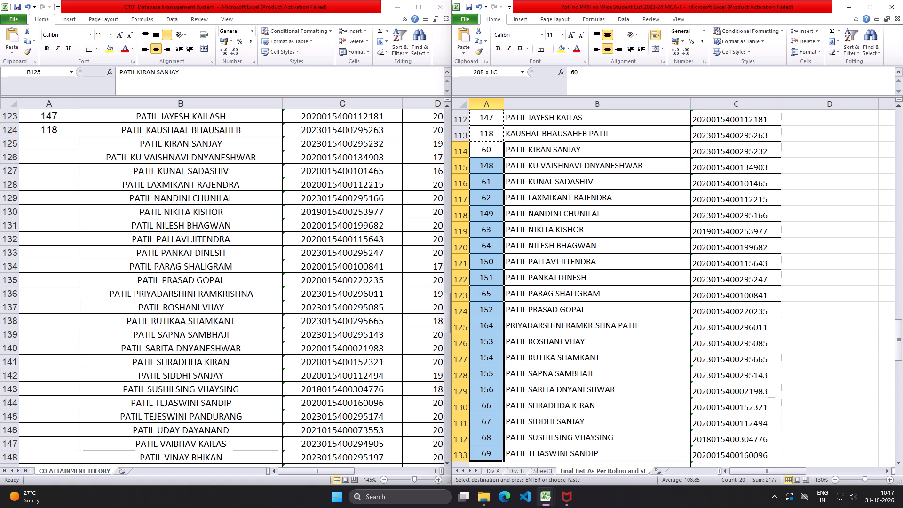
# Copy roll numbers A114:A133 (60 through 69) from the final list into the CO attainment sheet starting at A125.
pyautogui.hotkey('ctrl', 'c')
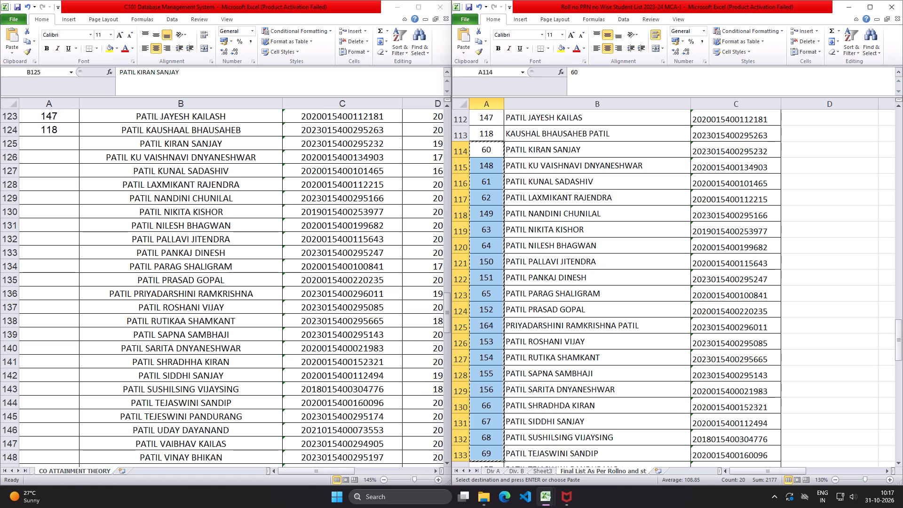
pyautogui.click(48, 136)
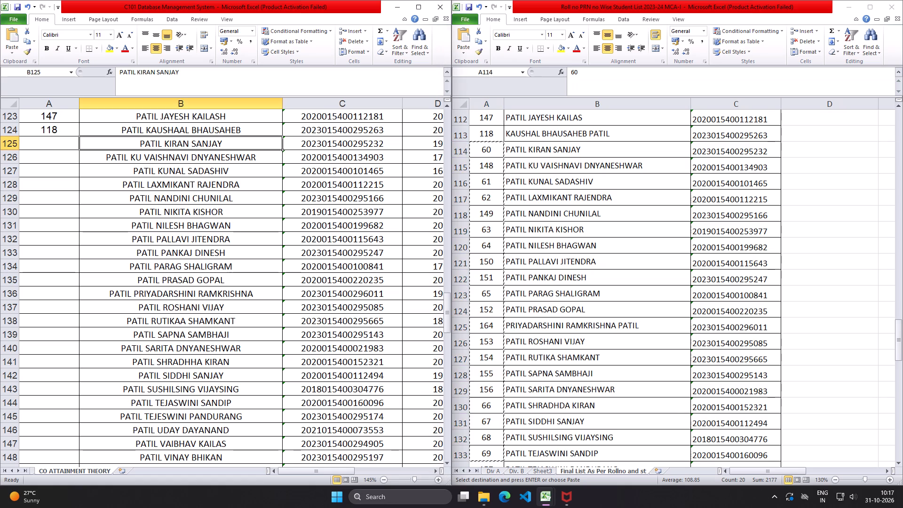
pyautogui.click(48, 141)
pyautogui.hotkey('ctrl', 'v')
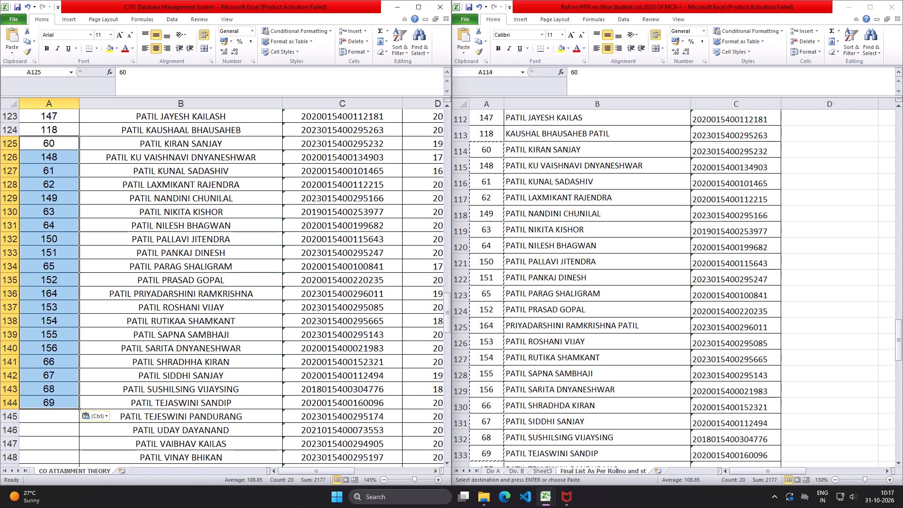
# Save the C101 Database Management System workbook.
pyautogui.hotkey('ctrl', 's')
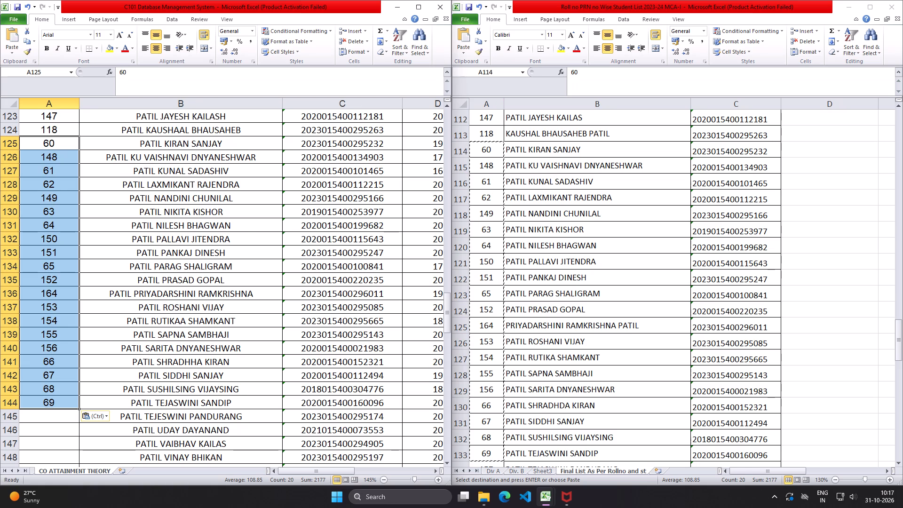
# Look through the students from row 145 onward in the CO attainment sheet that still need roll numbers.
pyautogui.scroll(-8, 168, 371)
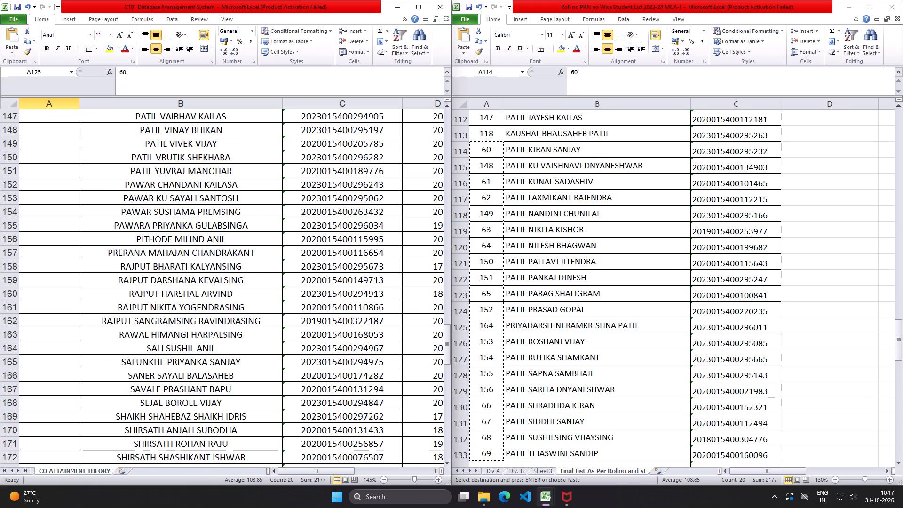
pyautogui.scroll(-9, 168, 371)
pyautogui.scroll(4, 169, 371)
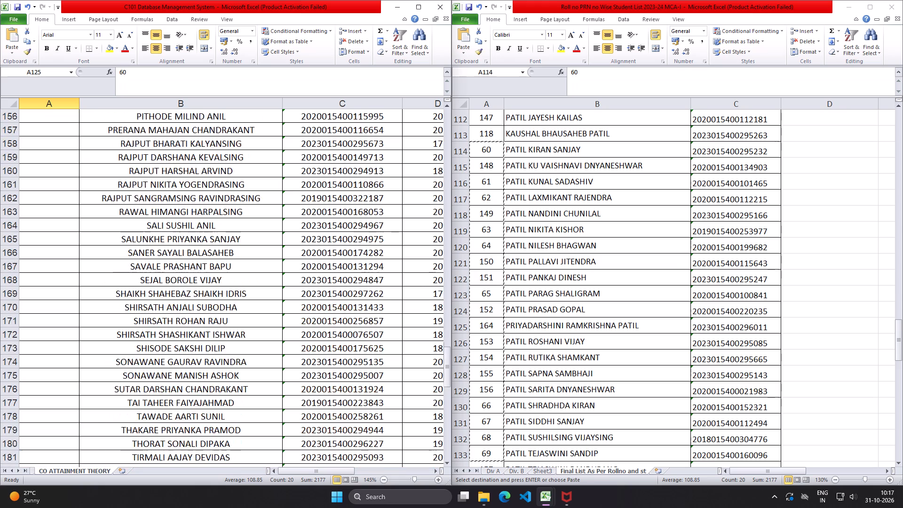
pyautogui.scroll(7, 169, 371)
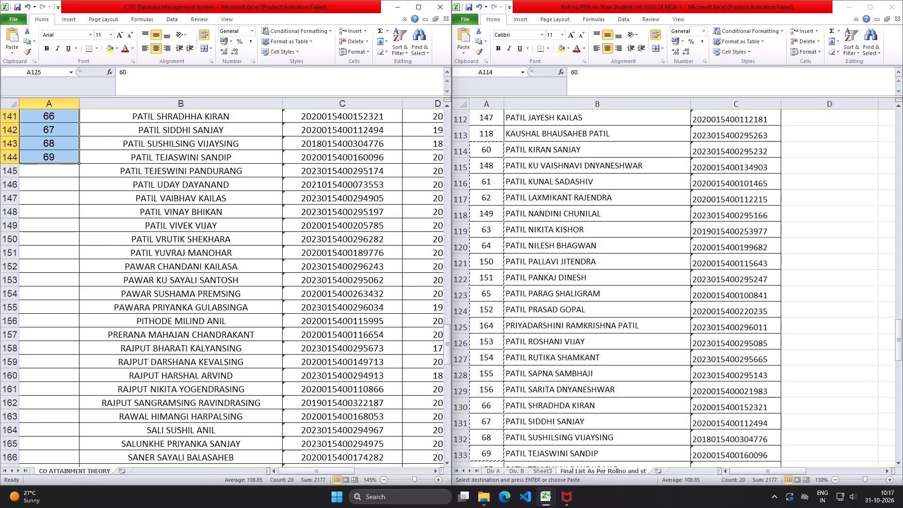
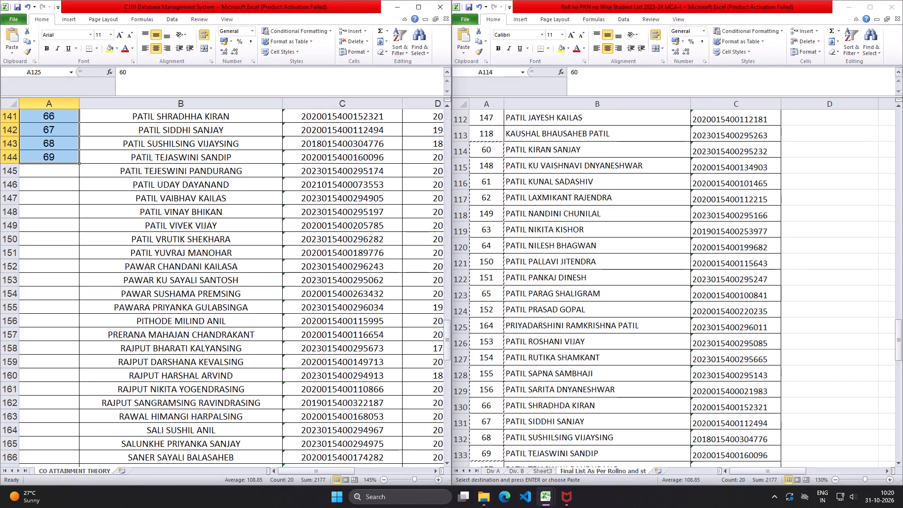
# Copy roll numbers A134:A155 (157 through 80) from the final list into the CO attainment sheet starting at A145, checking the students match.
pyautogui.click(62, 172)
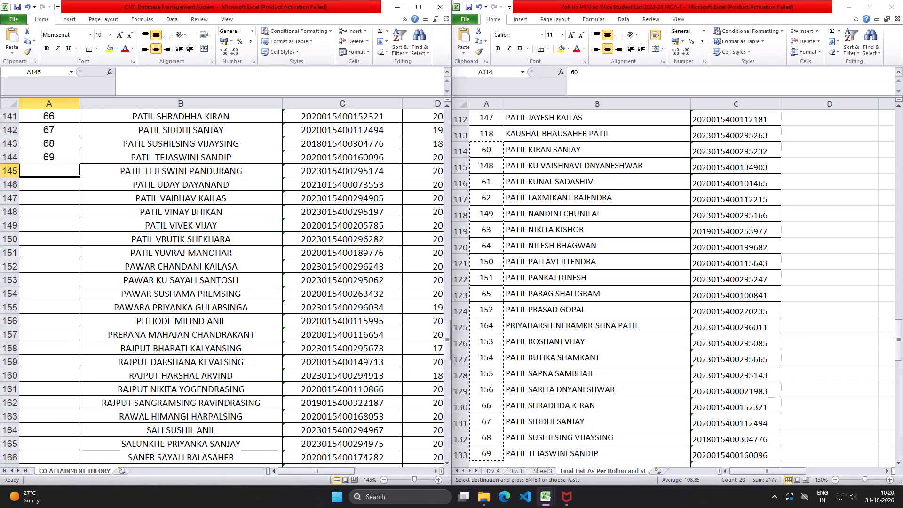
pyautogui.click(547, 269)
pyautogui.scroll(-5, 547, 269)
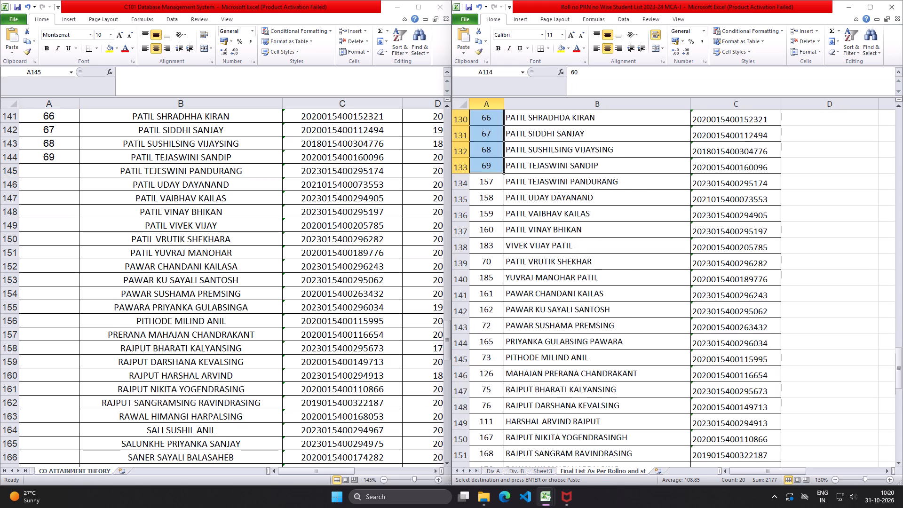
pyautogui.scroll(-2, 547, 269)
pyautogui.click(484, 134)
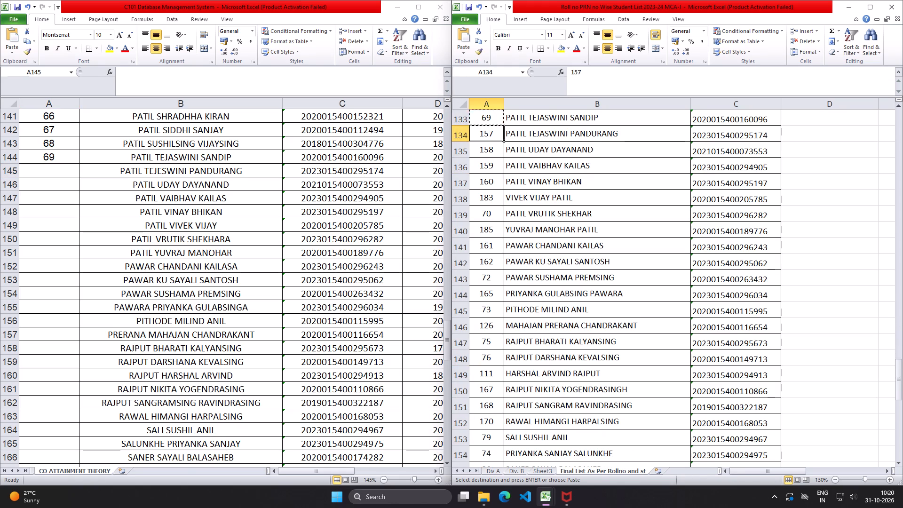
pyautogui.click(131, 169)
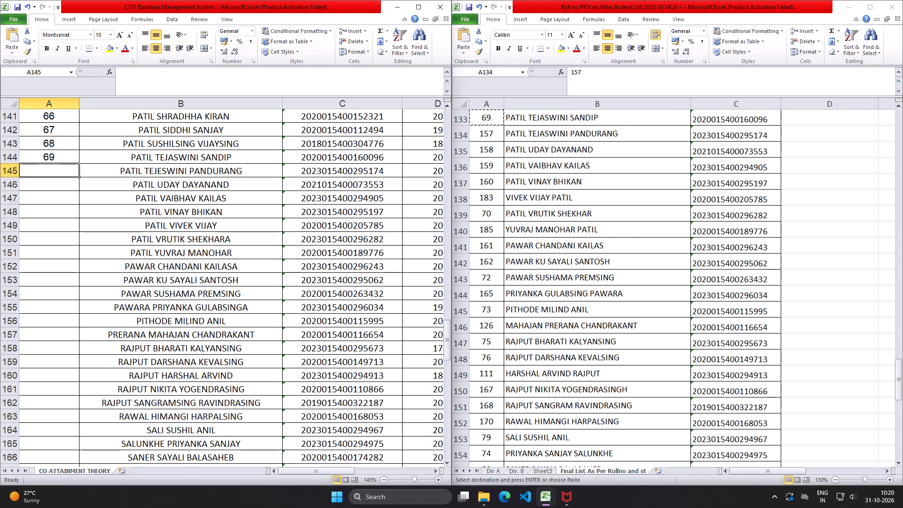
pyautogui.click(549, 132)
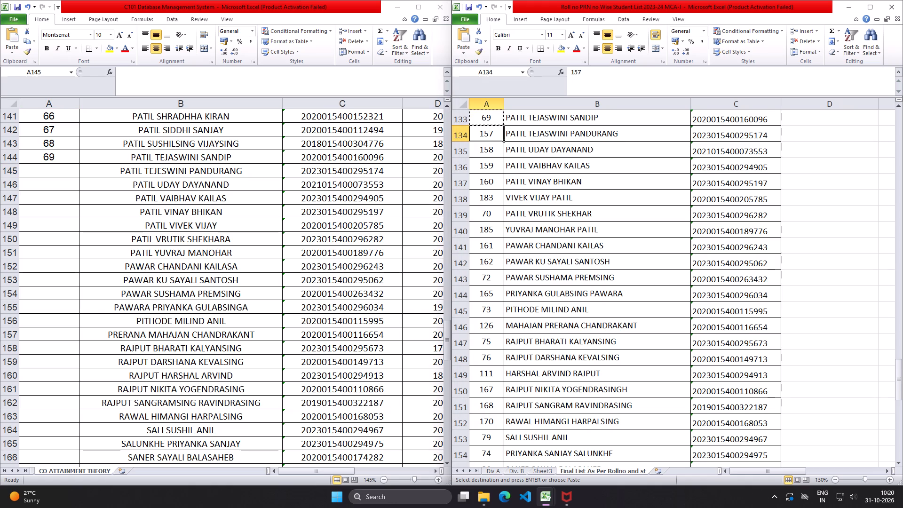
pyautogui.hotkey('shift', 'Down')
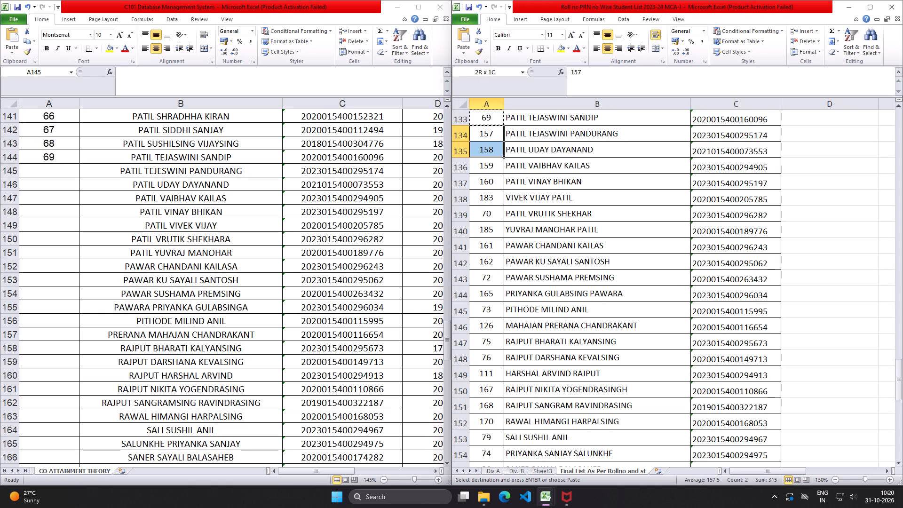
pyautogui.hotkey('shift', 'Down')
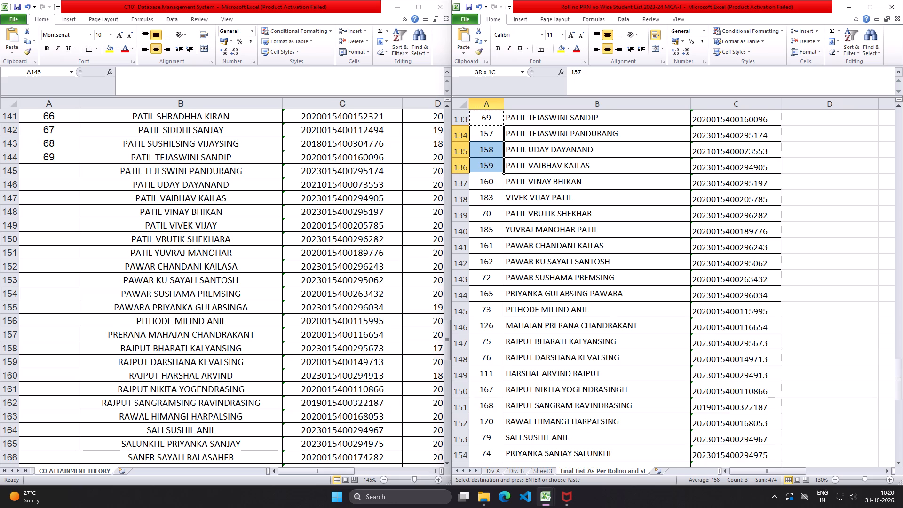
pyautogui.hotkey('shift', 'Down')
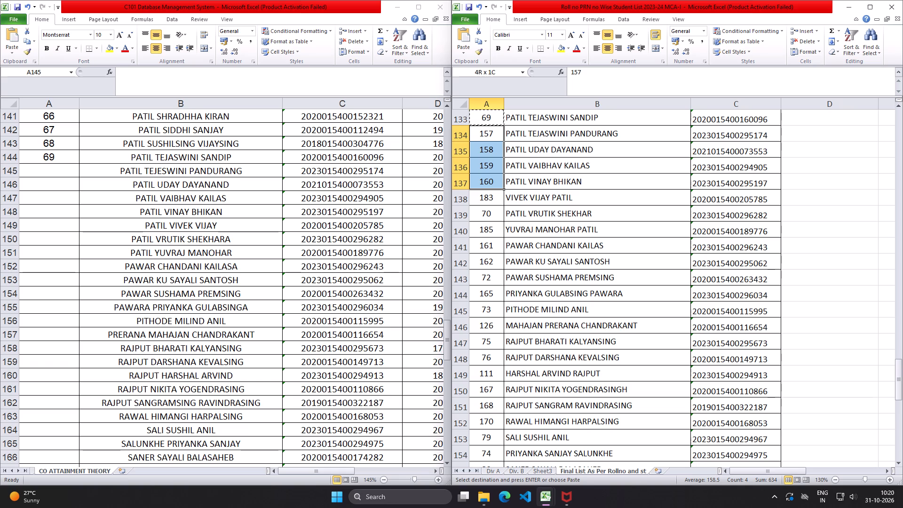
pyautogui.hotkey('shift', 'Down')
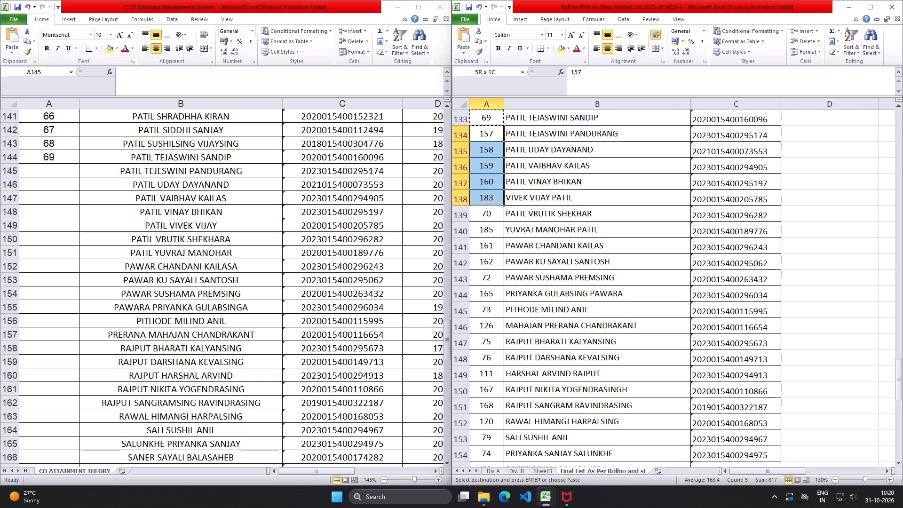
pyautogui.hotkey('shift', 'Down')
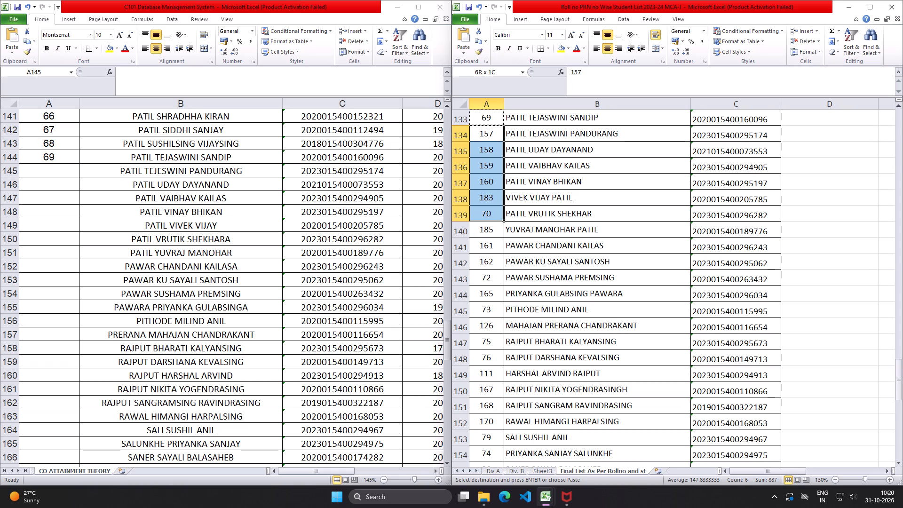
pyautogui.hotkey('shift', 'Down')
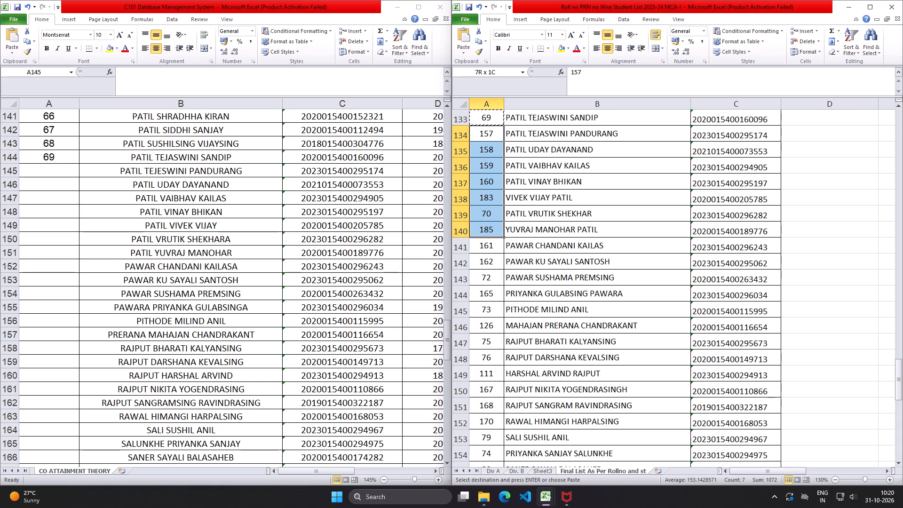
pyautogui.hotkey('shift', 'Down')
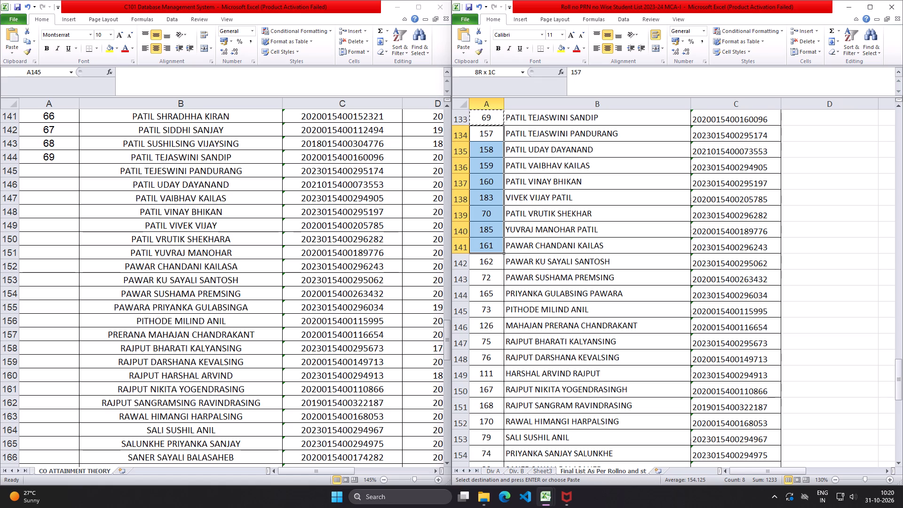
pyautogui.hotkey('shift', 'Down')
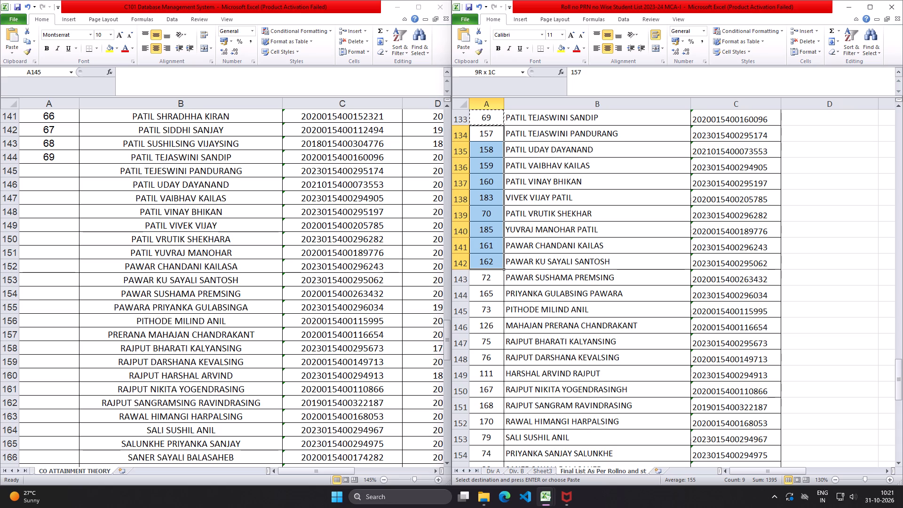
pyautogui.hotkey('shift', 'Down')
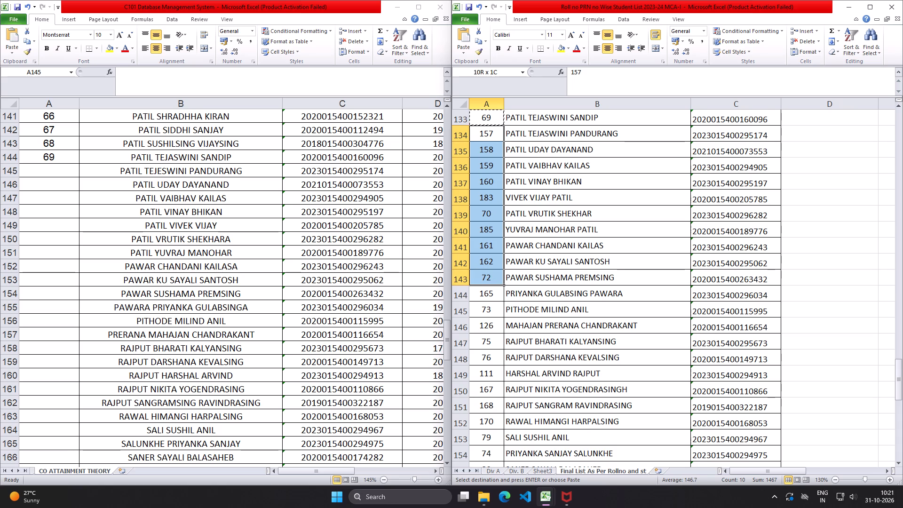
pyautogui.hotkey('shift', 'Down')
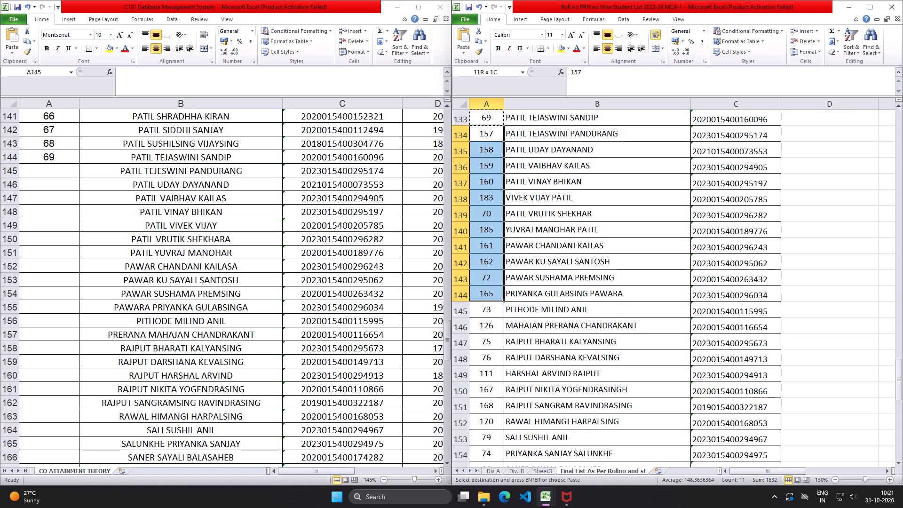
pyautogui.hotkey('shift', 'Down')
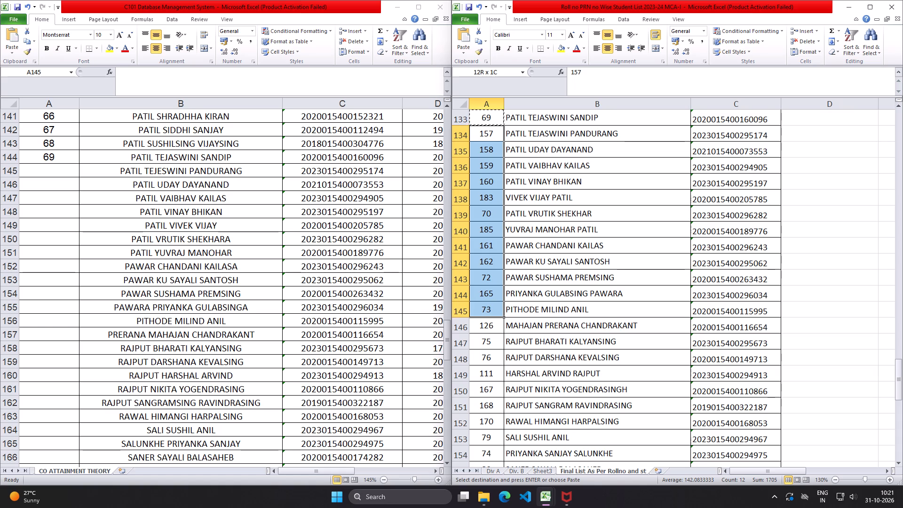
pyautogui.hotkey('shift', 'Down')
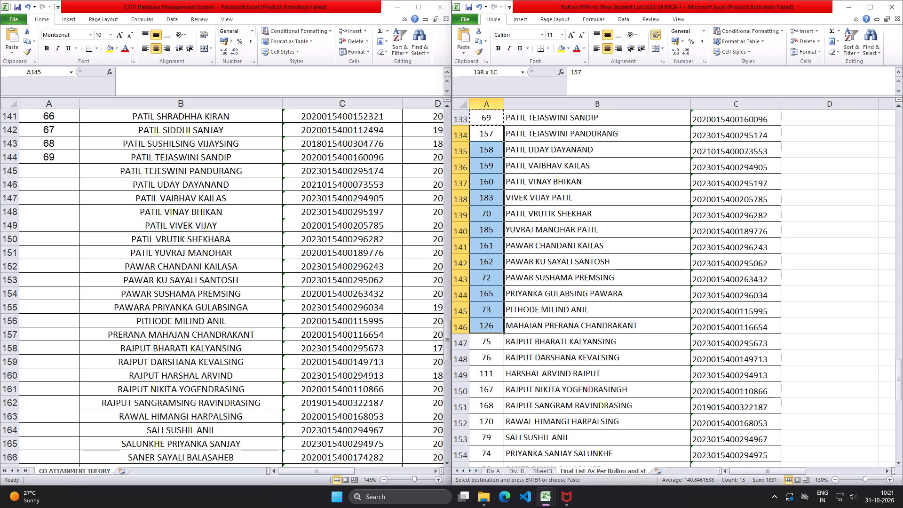
pyautogui.hotkey('shift', 'Down')
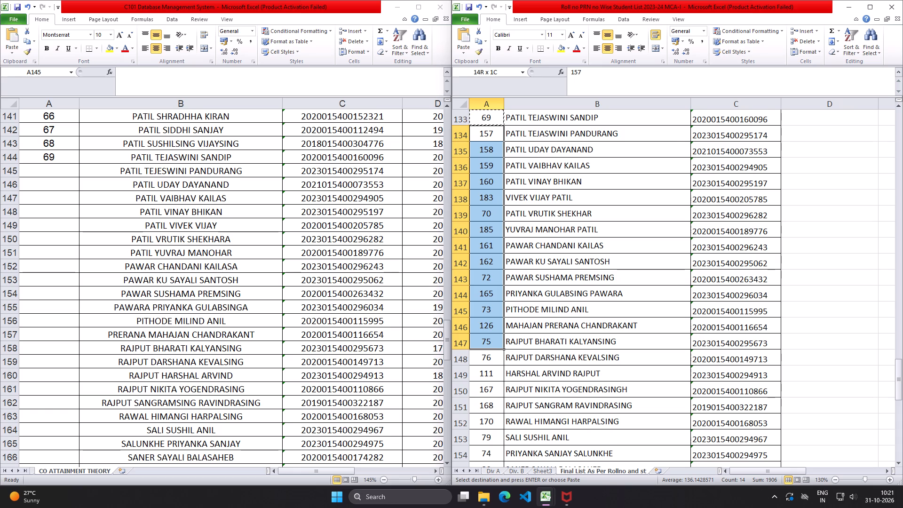
pyautogui.hotkey('shift', 'Down')
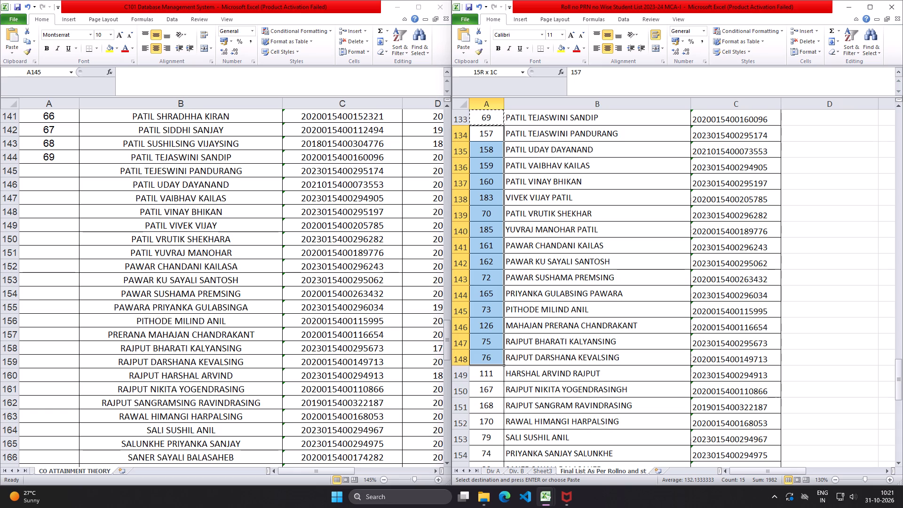
pyautogui.hotkey('shift', 'Down')
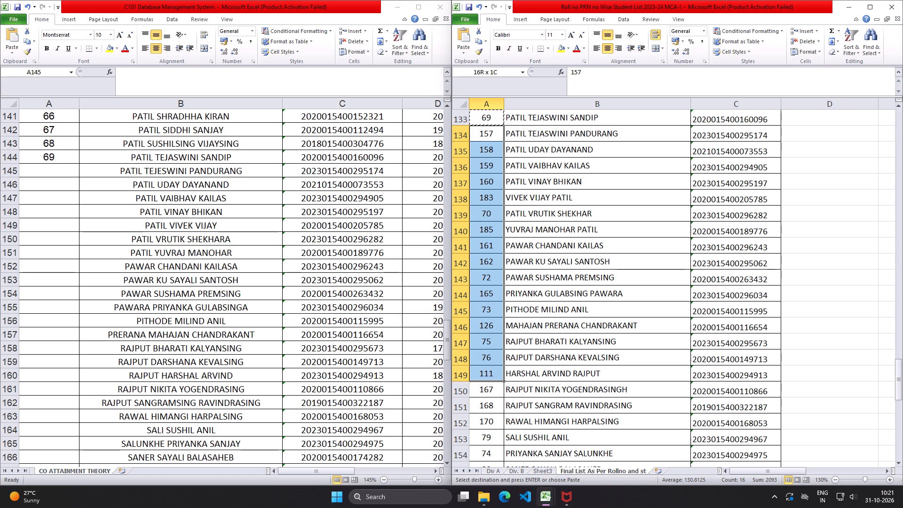
pyautogui.hotkey('shift', 'Down')
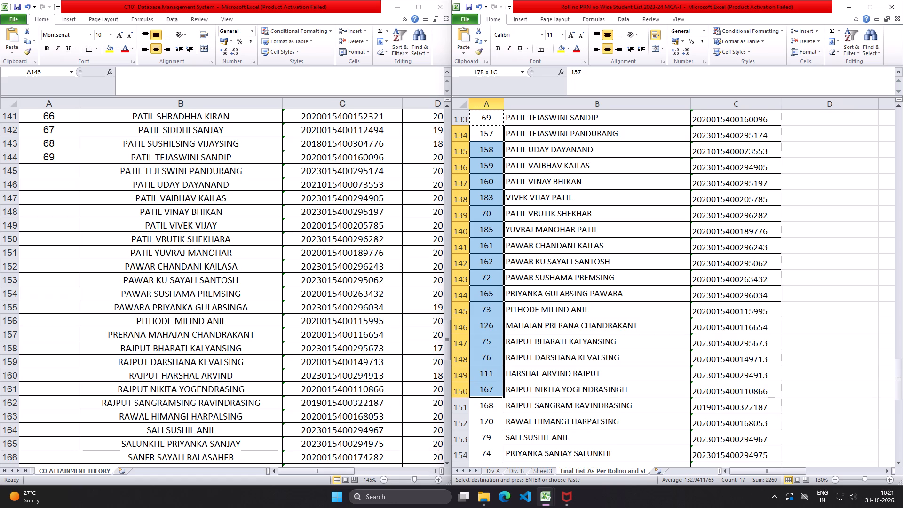
pyautogui.hotkey('shift', 'Down')
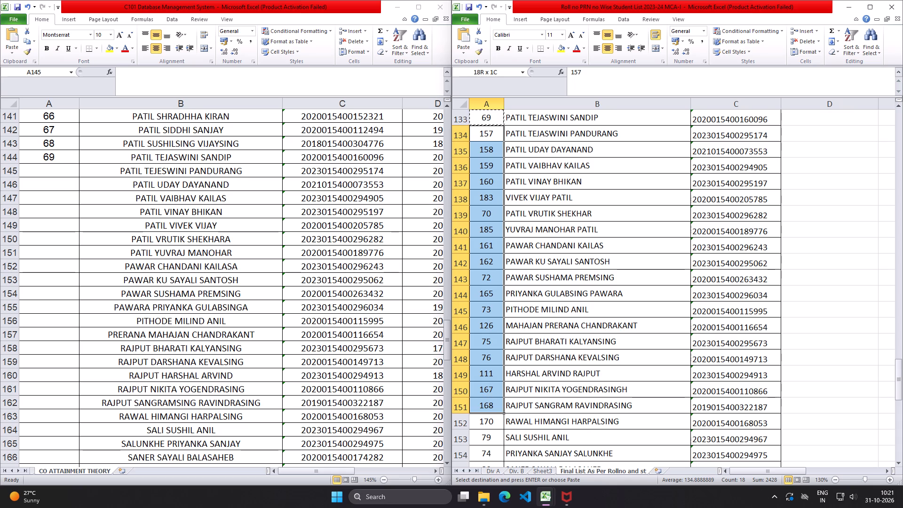
pyautogui.hotkey('shift', 'Down')
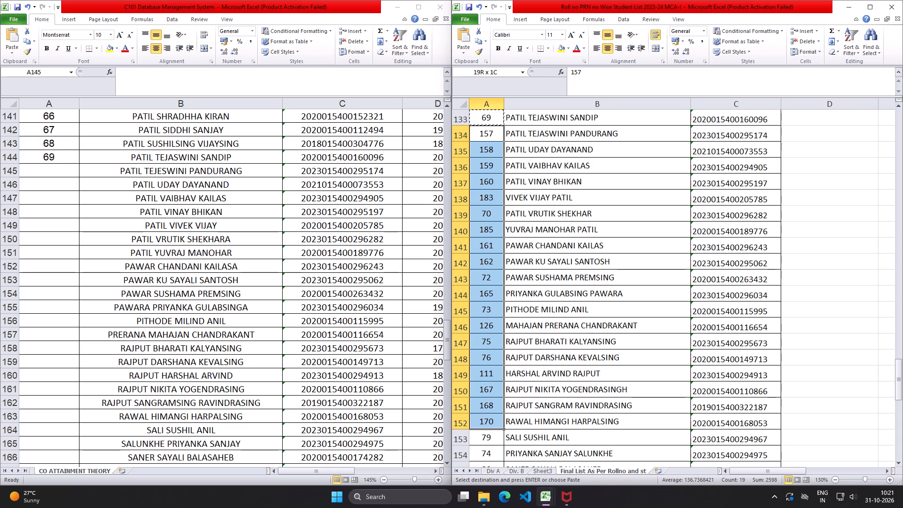
pyautogui.hotkey('shift', 'Down')
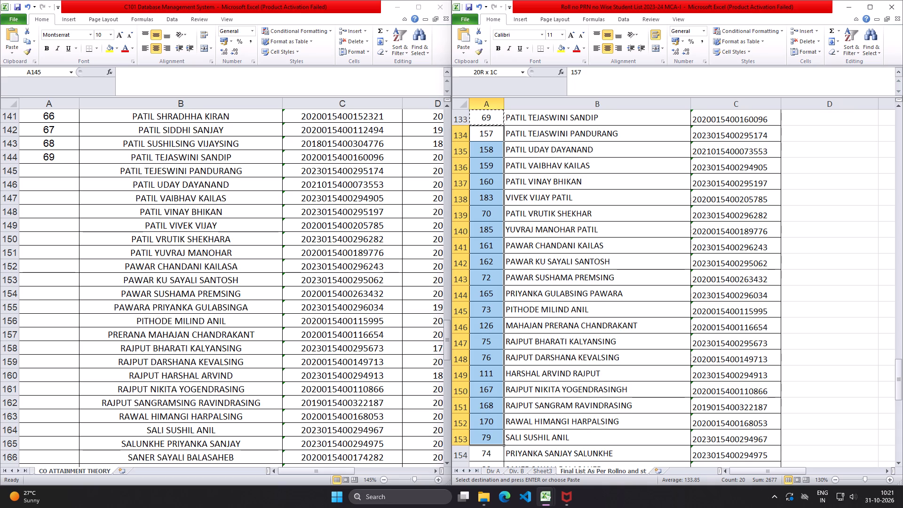
pyautogui.hotkey('shift', 'Down')
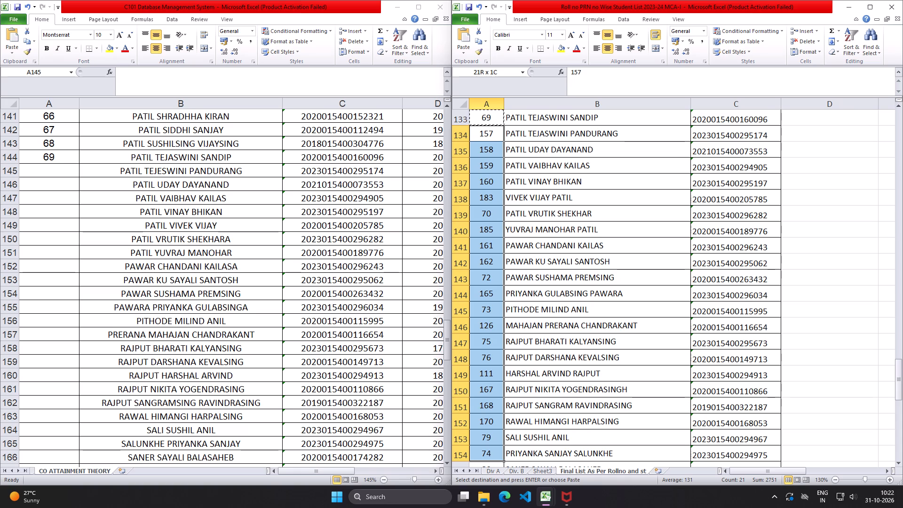
pyautogui.hotkey('shift', 'Down')
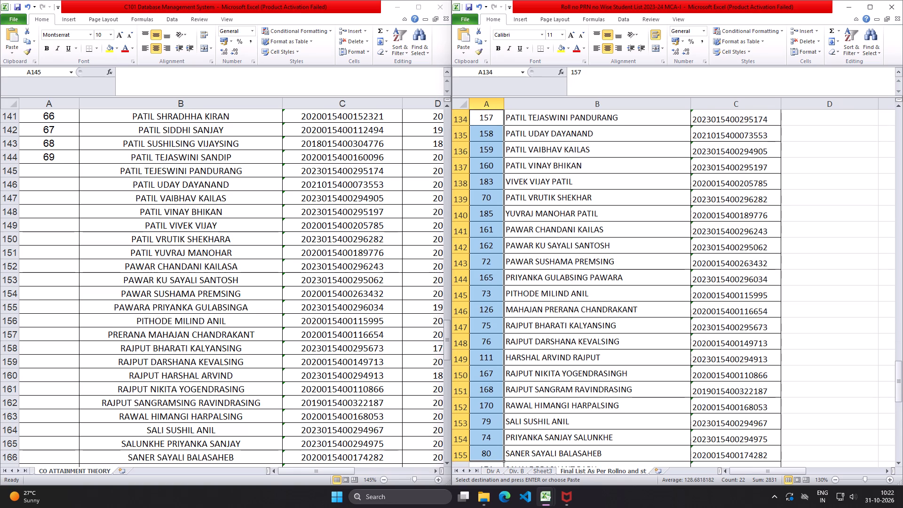
pyautogui.hotkey('ctrl', 'c')
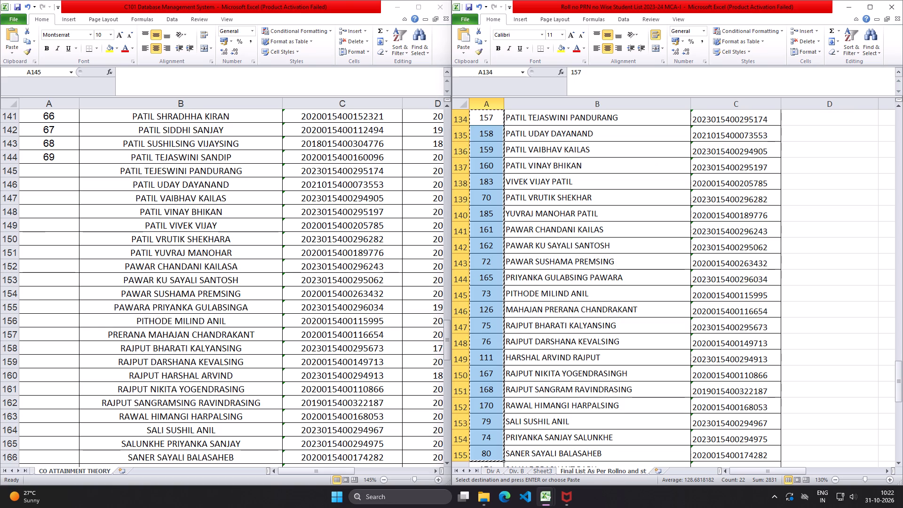
pyautogui.click(47, 170)
pyautogui.hotkey('ctrl', 'v')
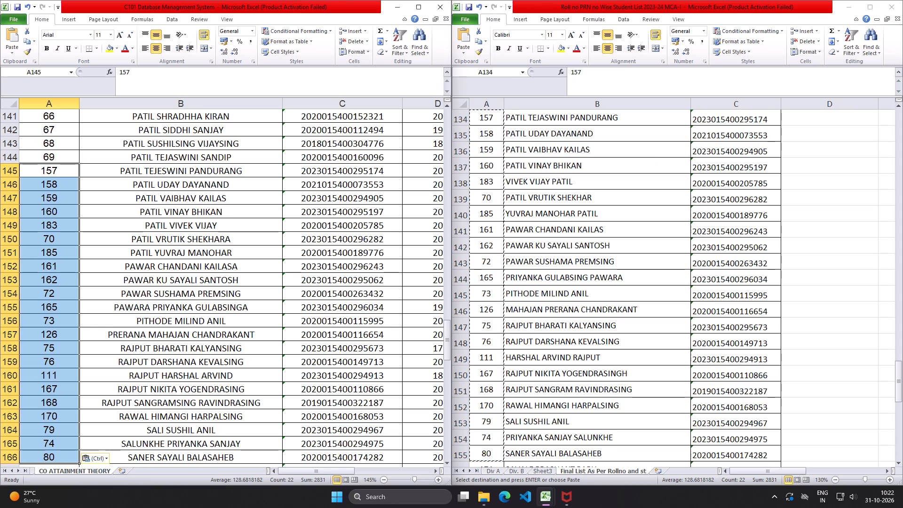
# Save the C101 Database Management System workbook.
pyautogui.hotkey('ctrl', 's')
# Select A167, the next blank roll number cell in the CO attainment sheet, and save the C101 workbook again.
pyautogui.scroll(-2, 243, 295)
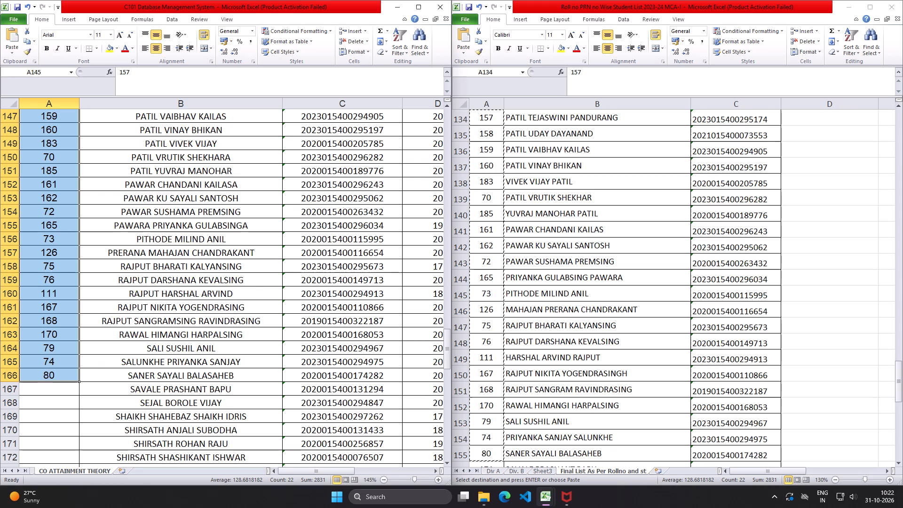
pyautogui.click(56, 392)
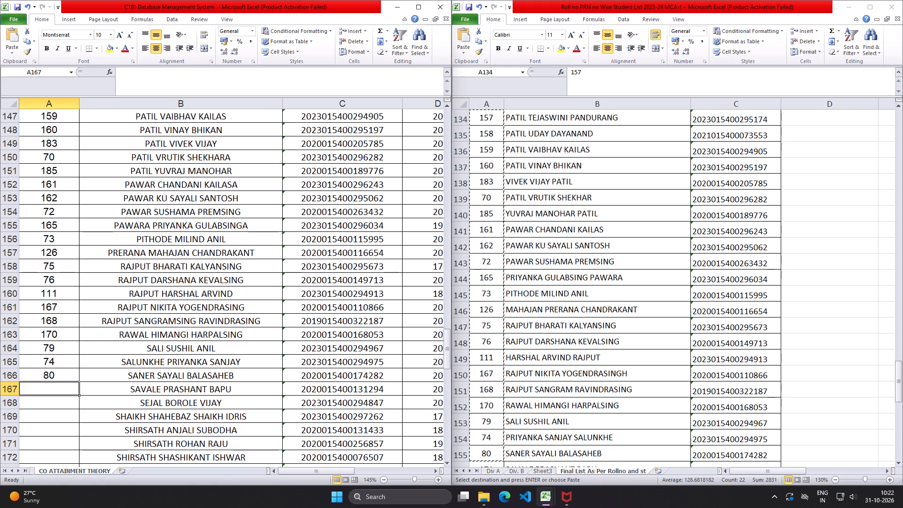
pyautogui.hotkey('ctrl', 'c')
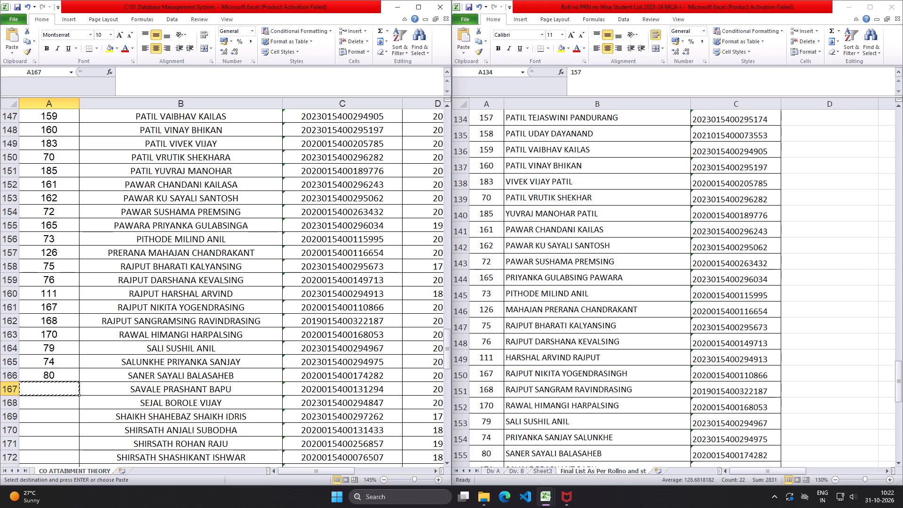
pyautogui.hotkey('ctrl', 's')
pyautogui.hotkey('ctrl', 's')
pyautogui.hotkey('ctrl', 's')
pyautogui.hotkey('ctrl', 's')
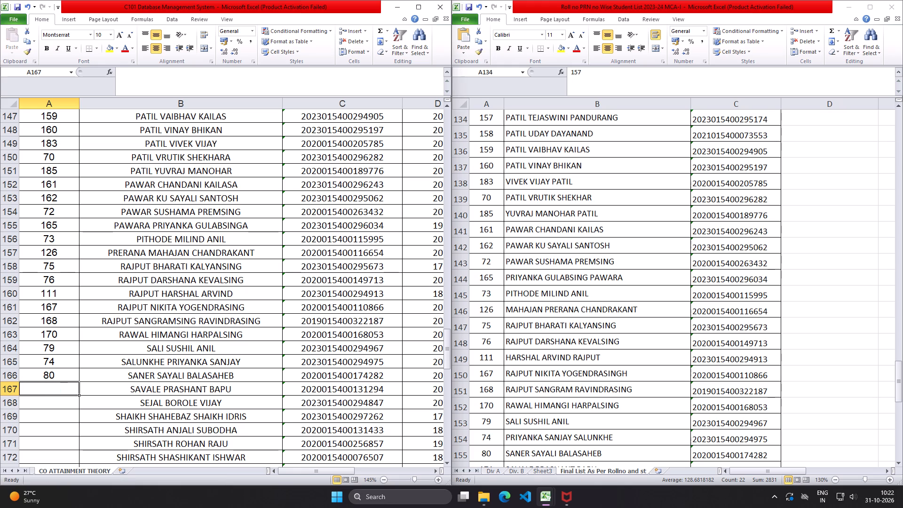
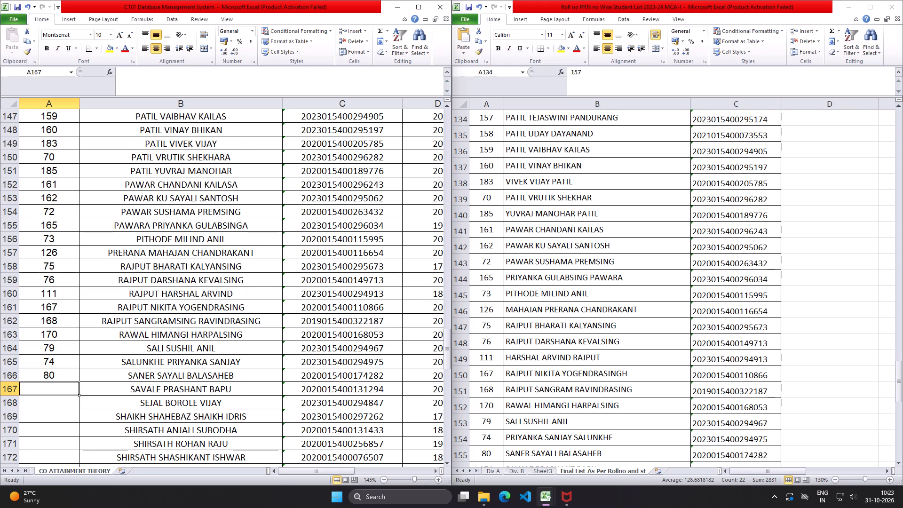
# Compare the upcoming students in both sheets and select A156 (roll number 171) in the final list as the next block's start.
pyautogui.scroll(-6, 74, 389)
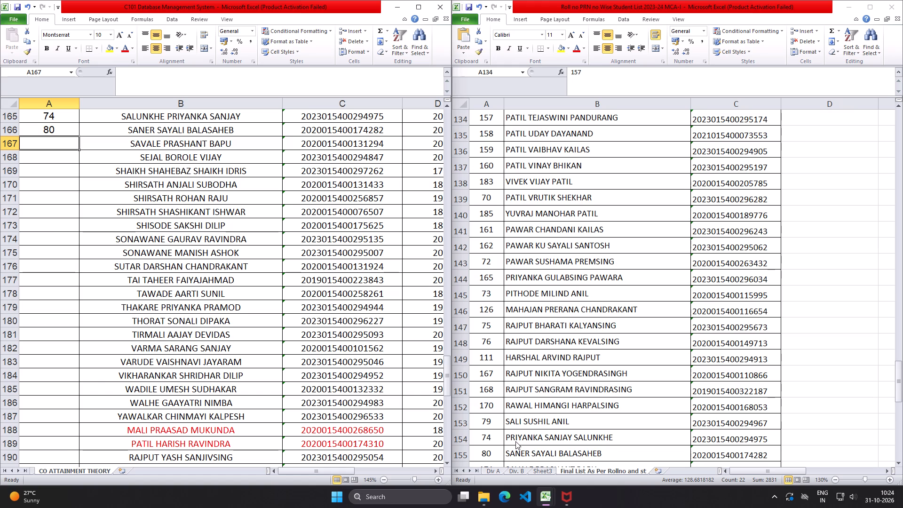
pyautogui.click(516, 452)
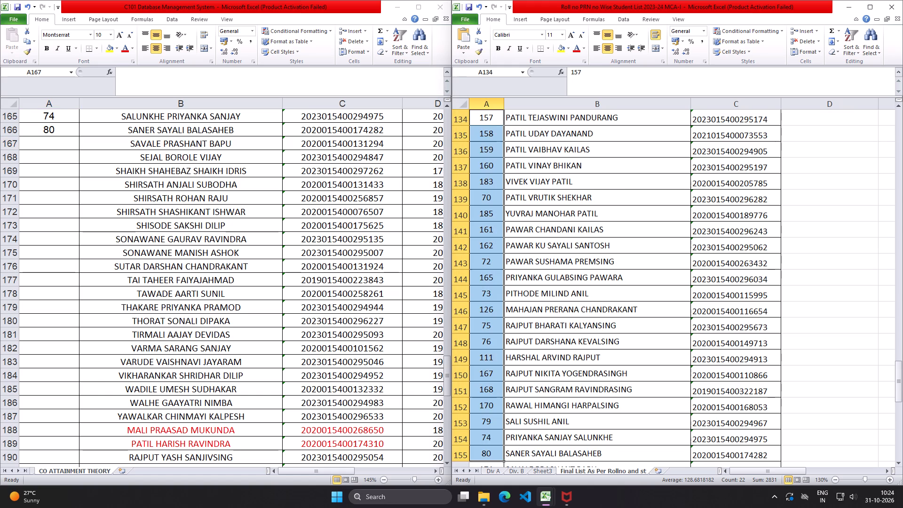
pyautogui.scroll(-1, 516, 452)
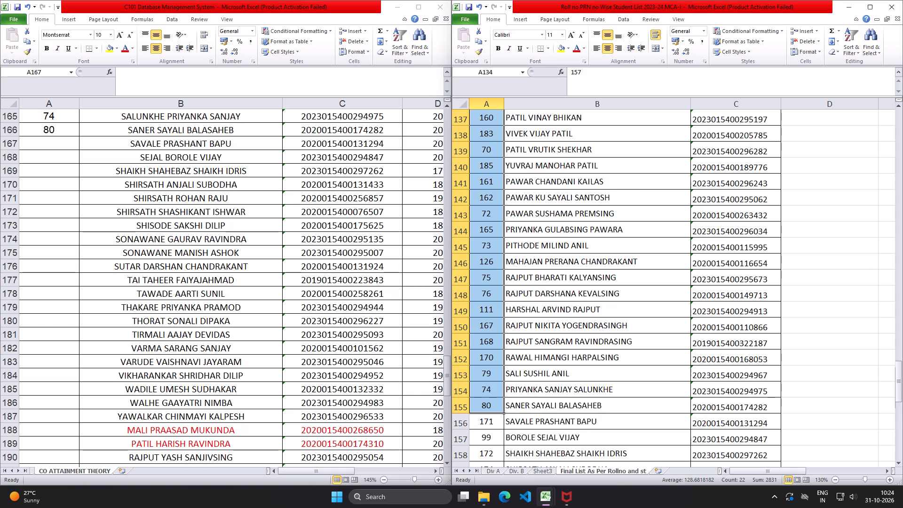
pyautogui.scroll(-6, 516, 452)
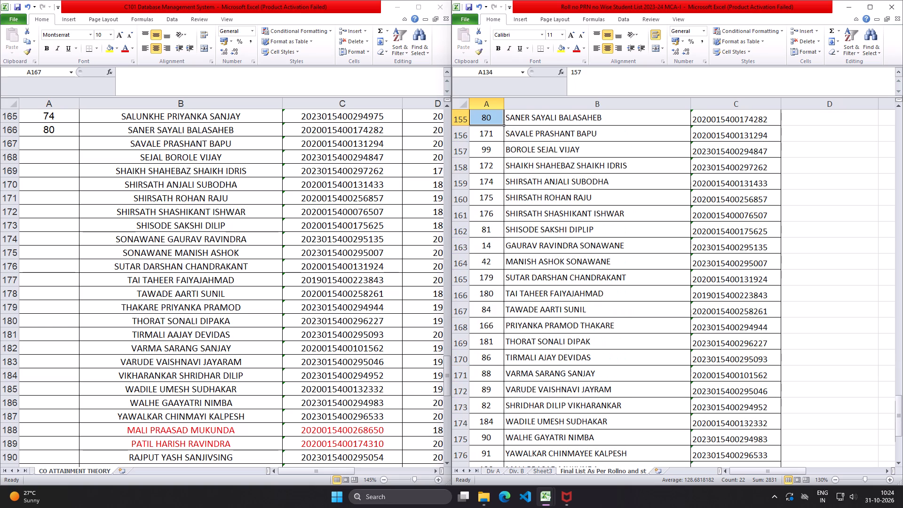
pyautogui.scroll(-1, 516, 452)
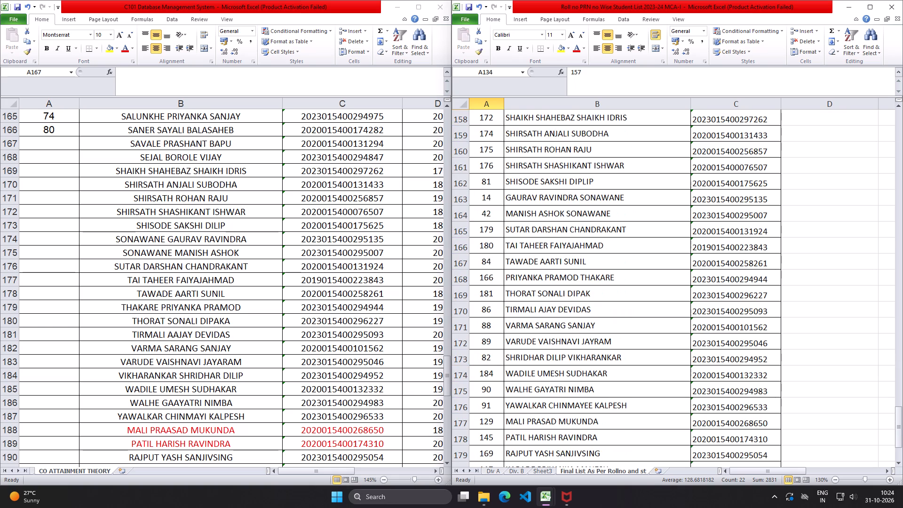
pyautogui.scroll(1, 502, 284)
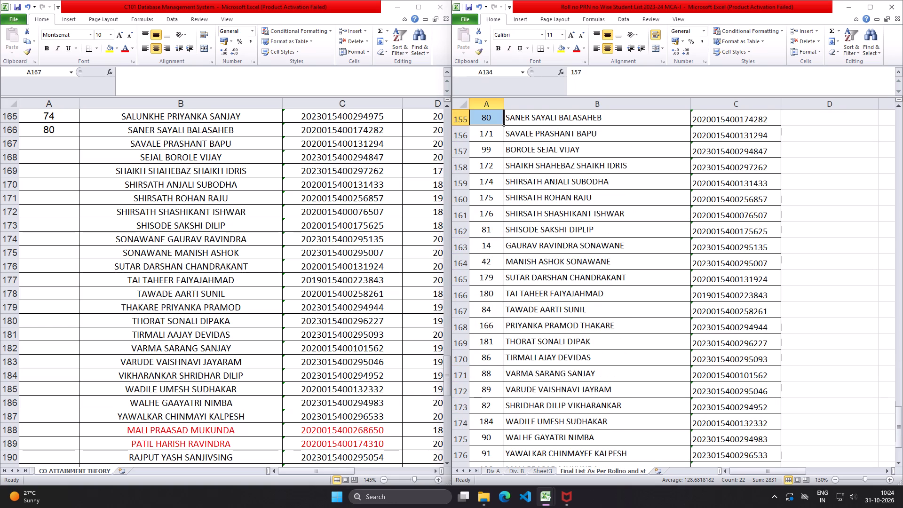
pyautogui.click(490, 136)
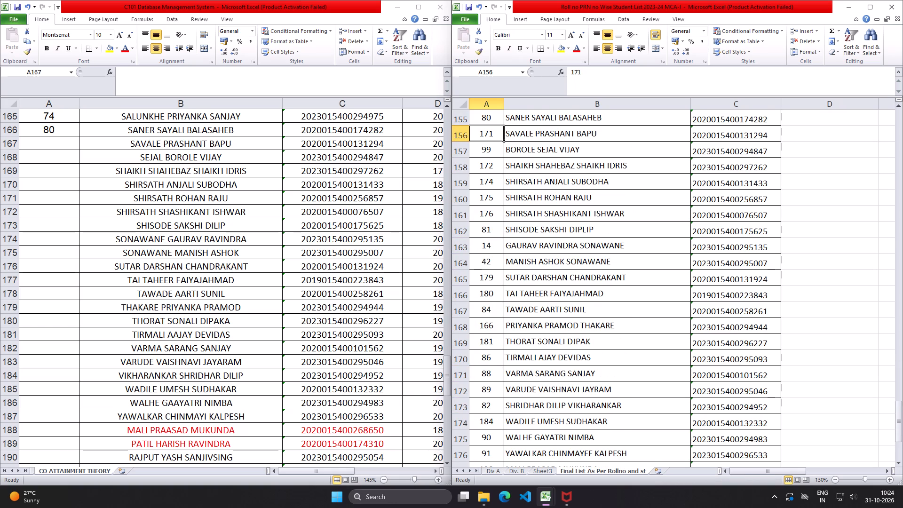
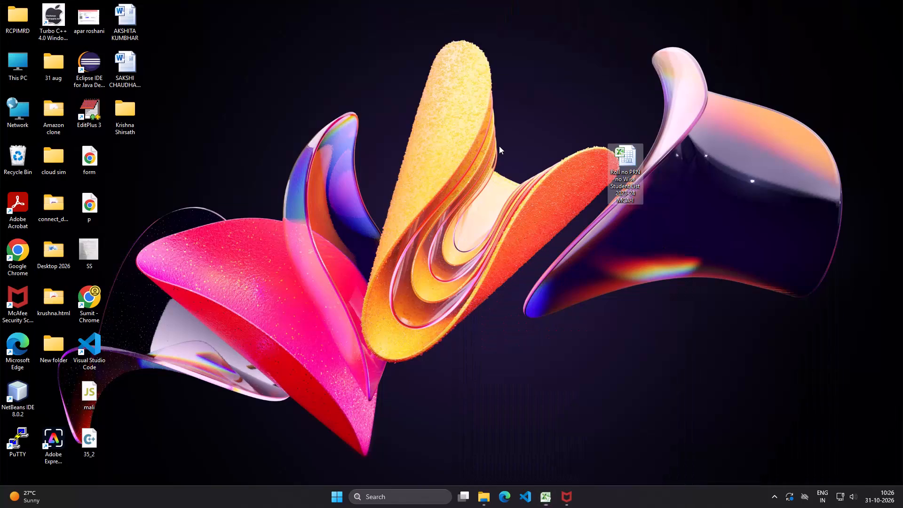
# Bring the final student list and the C101 Database Management System workbook back into view side by side.
pyautogui.hotkey('alt', 'Tab')
pyautogui.hotkey('alt', '`')
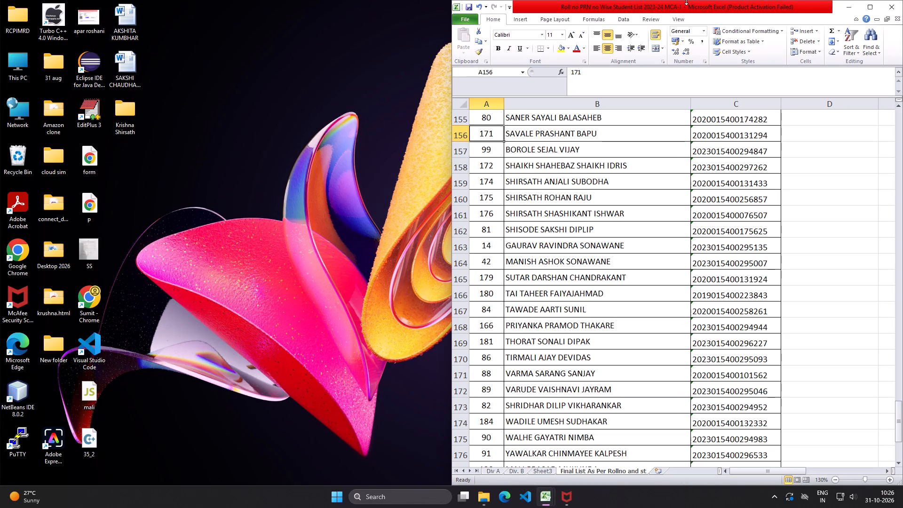
pyautogui.hotkey('alt', 'Tab')
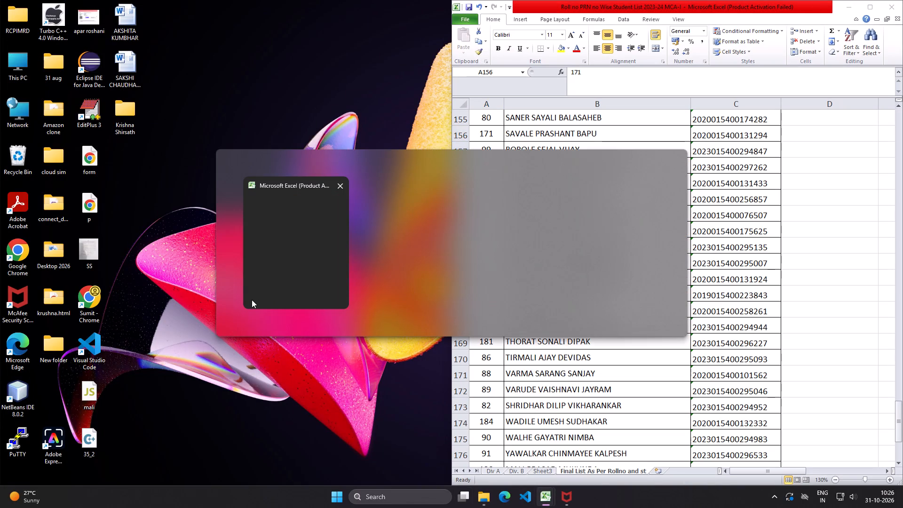
pyautogui.hotkey('alt', 'Left')
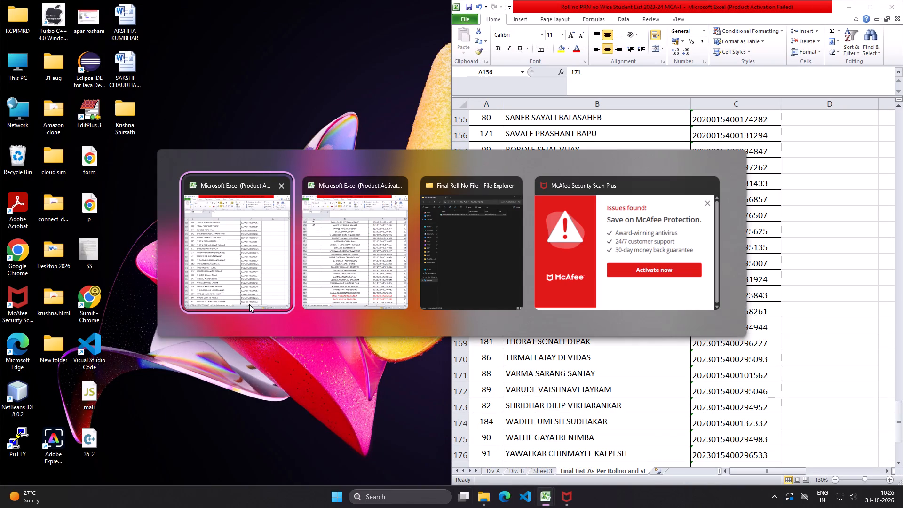
pyautogui.hotkey('alt', 'Right')
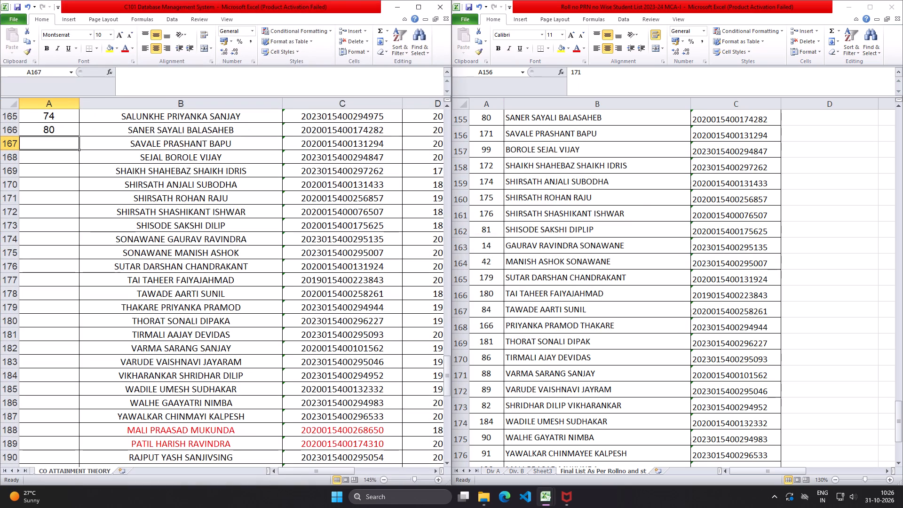